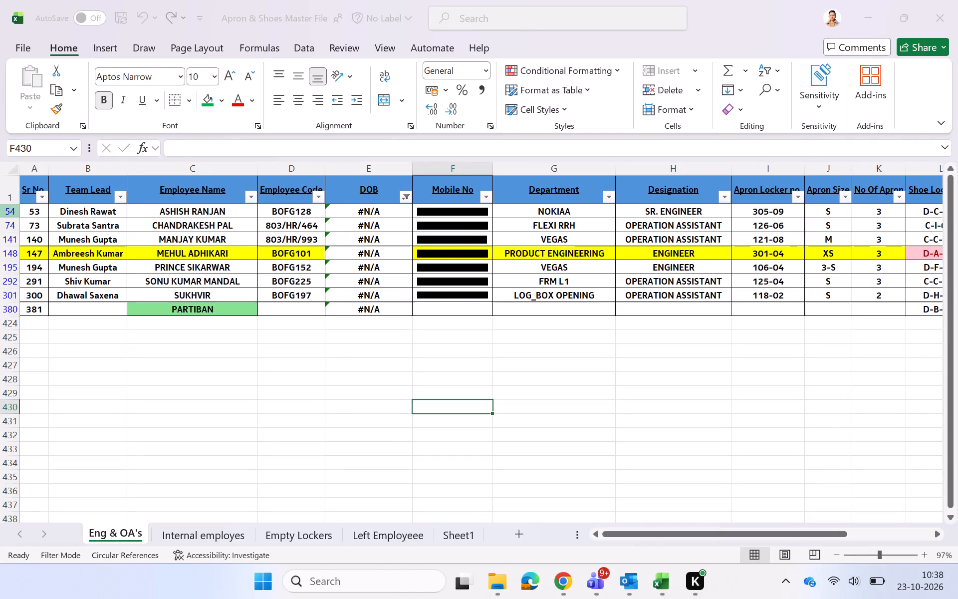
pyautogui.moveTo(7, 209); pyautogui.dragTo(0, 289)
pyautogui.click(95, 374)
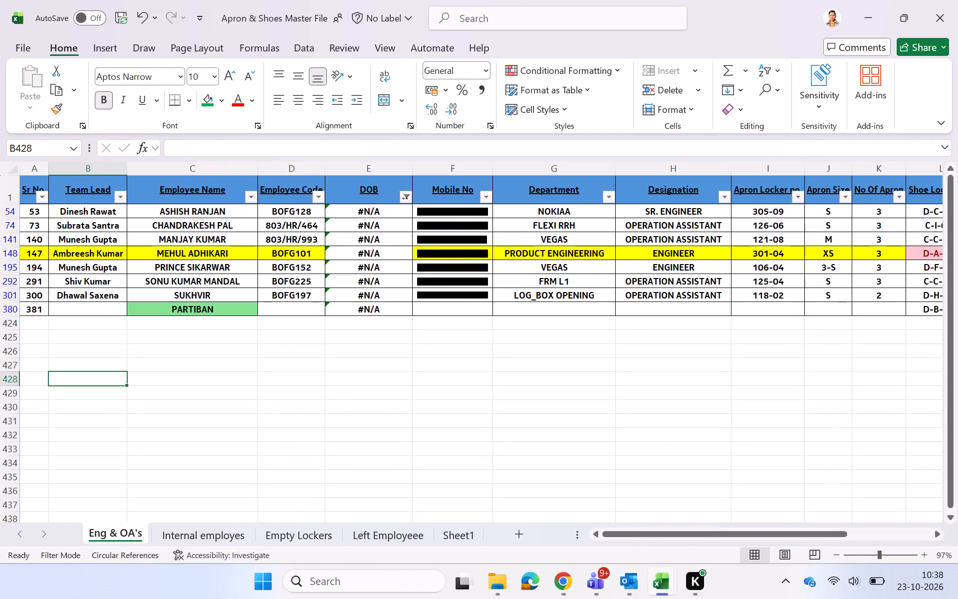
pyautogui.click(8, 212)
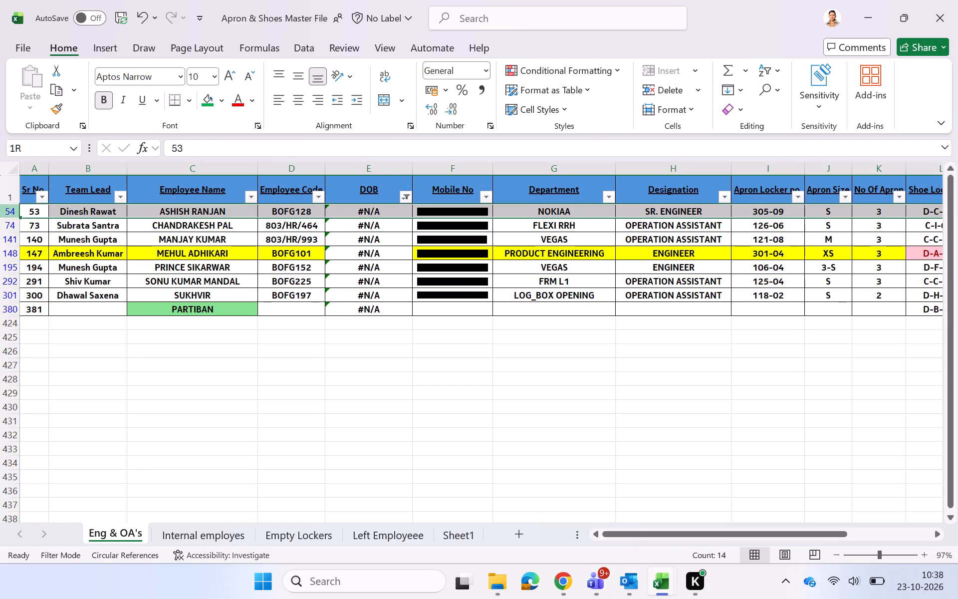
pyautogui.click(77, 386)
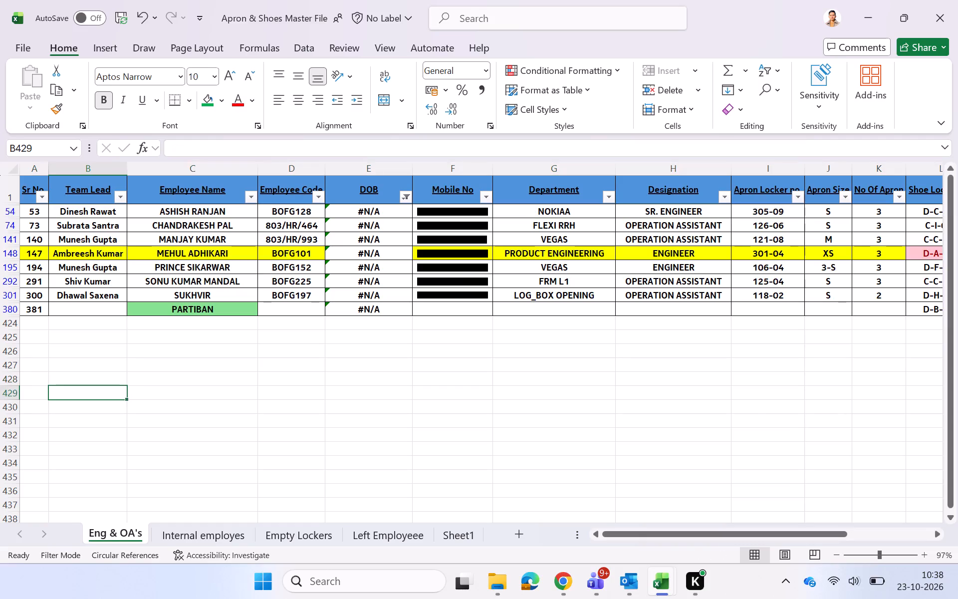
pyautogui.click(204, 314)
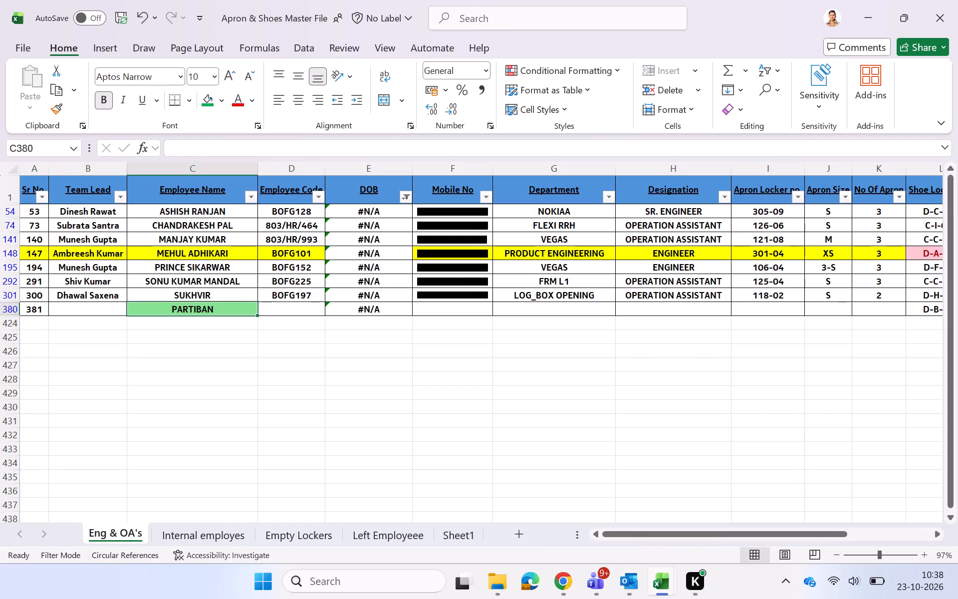
# Fill the Employee Name cells of the seven filtered #N/A rows, from row 54 to row 301, with light green.
pyautogui.click(207, 209)
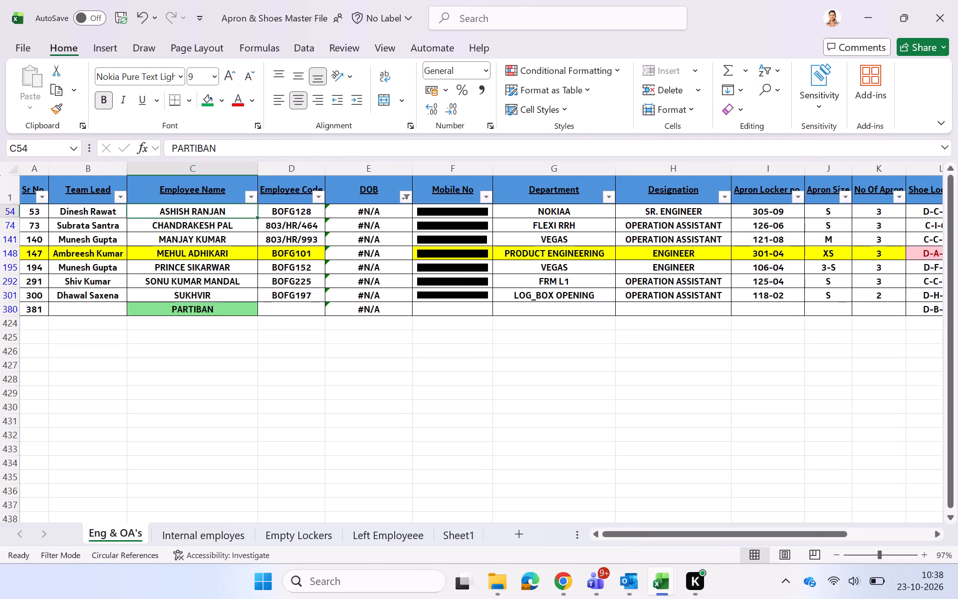
pyautogui.hotkey('shift', 'Down')
pyautogui.hotkey('shift', 'Down')
pyautogui.hotkey('shift', 'Down')
pyautogui.hotkey('shift', 'Down')
pyautogui.hotkey('shift', 'Down')
pyautogui.hotkey('shift', 'Down')
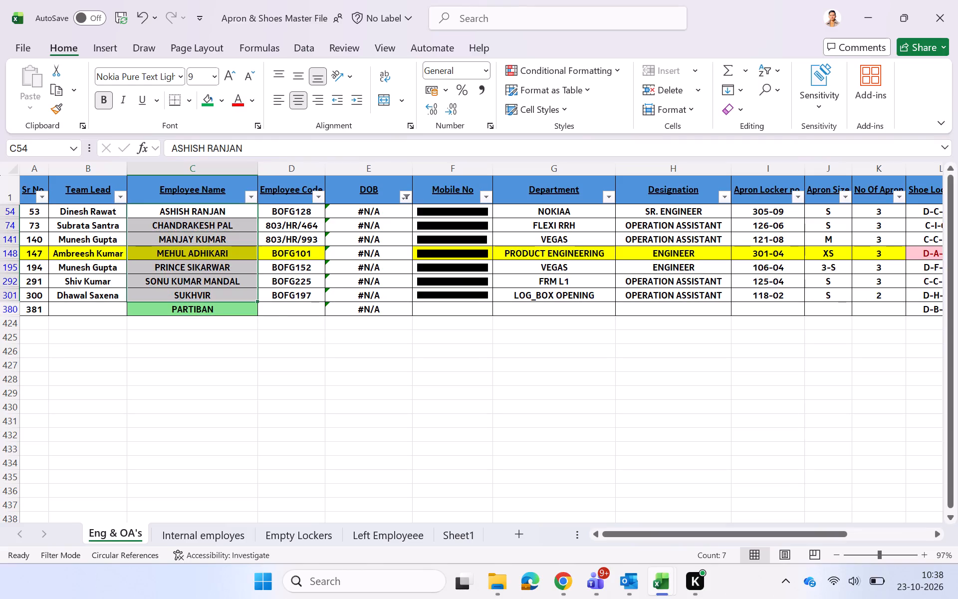
pyautogui.click(223, 102)
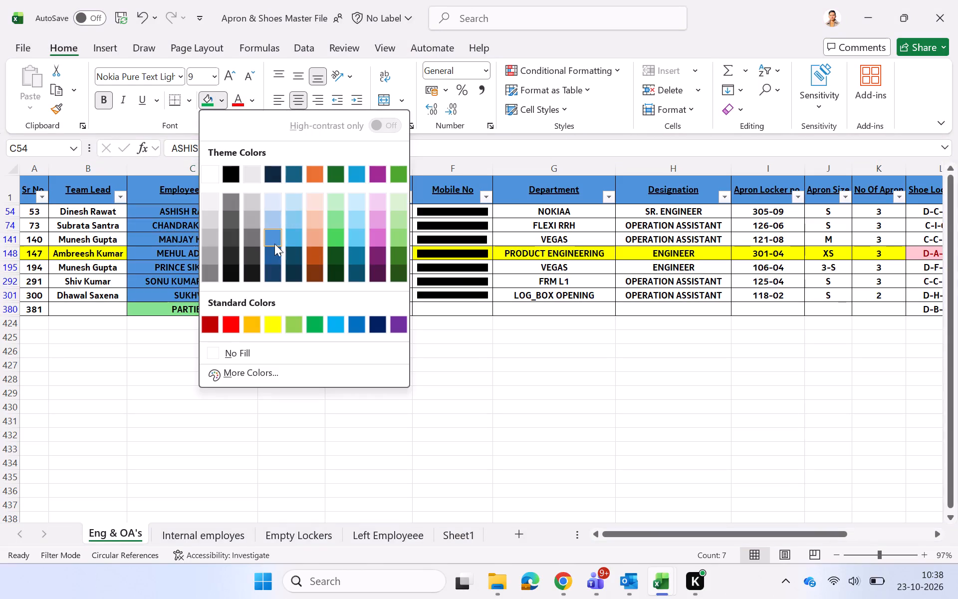
pyautogui.click(401, 235)
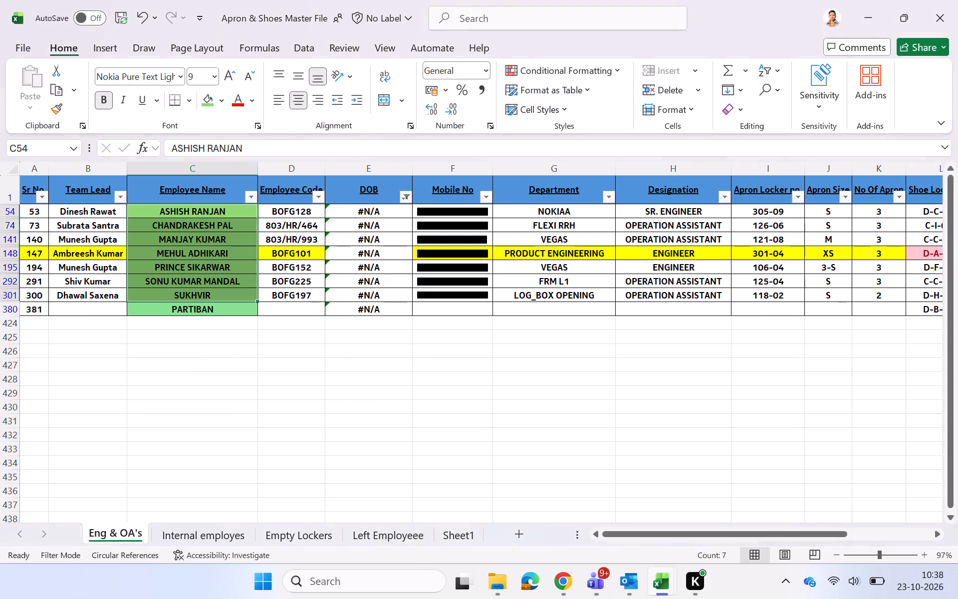
# Reset the filters to show all rows and sort Employee Name by the new light green cell colour.
pyautogui.click(207, 196)
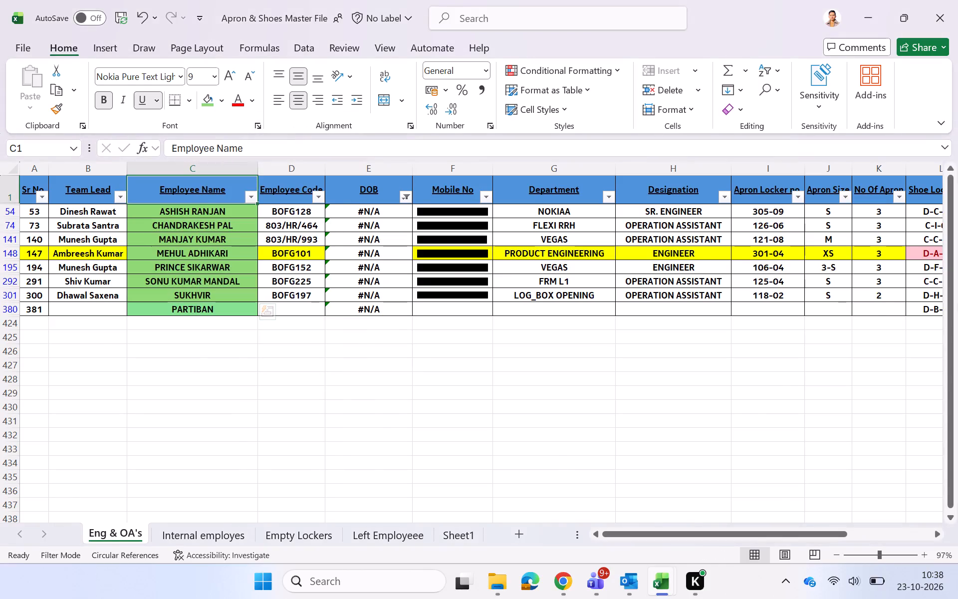
pyautogui.hotkey('ctrl', 'shift', 'l')
pyautogui.hotkey('ctrl', 'shift', 'l')
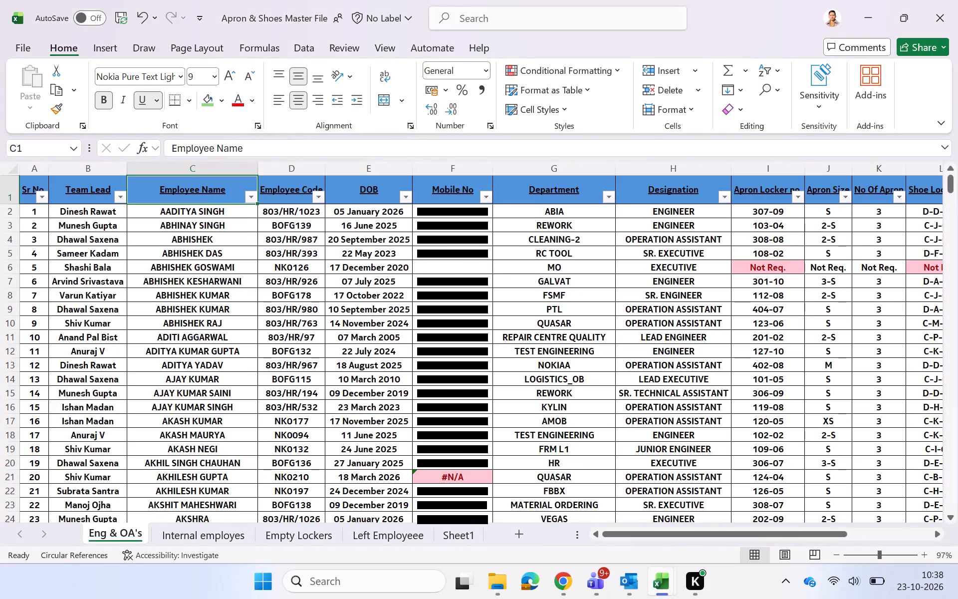
pyautogui.click(249, 195)
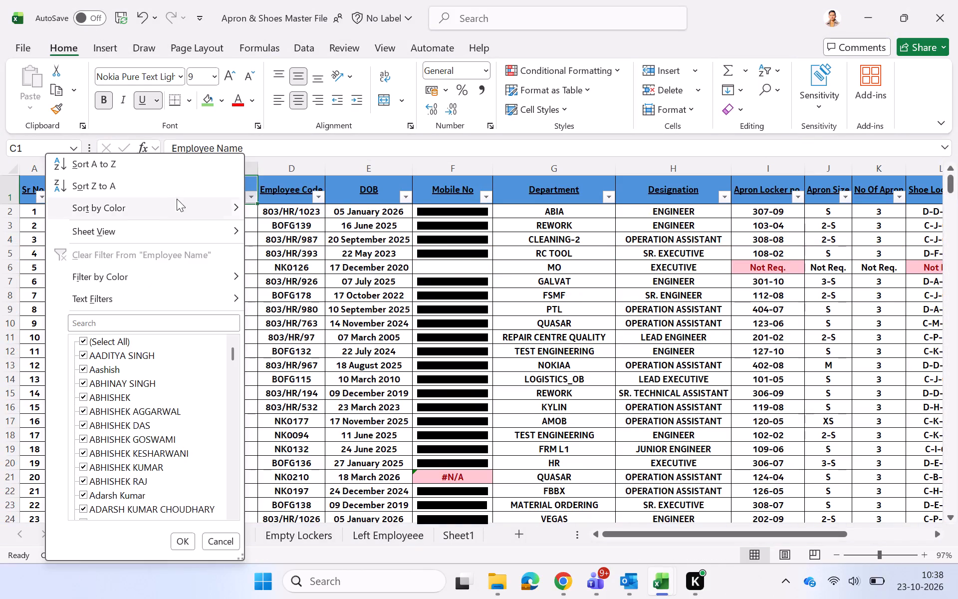
pyautogui.click(278, 230)
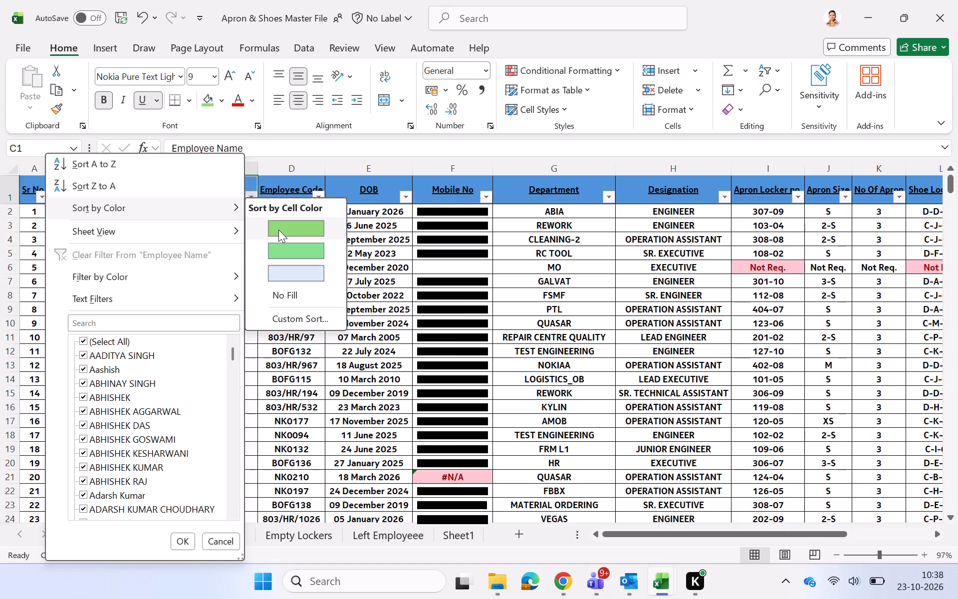
pyautogui.click(214, 246)
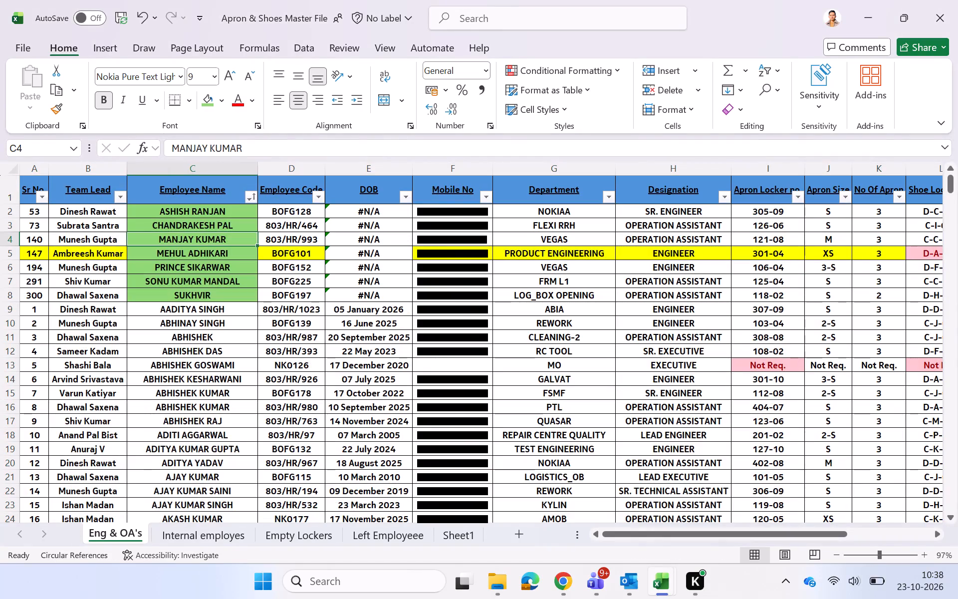
# Move the seven green-marked employee rows, rows 2 to 8, to the Left Employeee sheet starting at row 25.
pyautogui.click(13, 213)
pyautogui.hotkey('shift', 'Down')
pyautogui.hotkey('shift', 'Down')
pyautogui.hotkey('shift', 'Down')
pyautogui.hotkey('shift', 'Down')
pyautogui.hotkey('shift', 'Down')
pyautogui.hotkey('shift', 'Down')
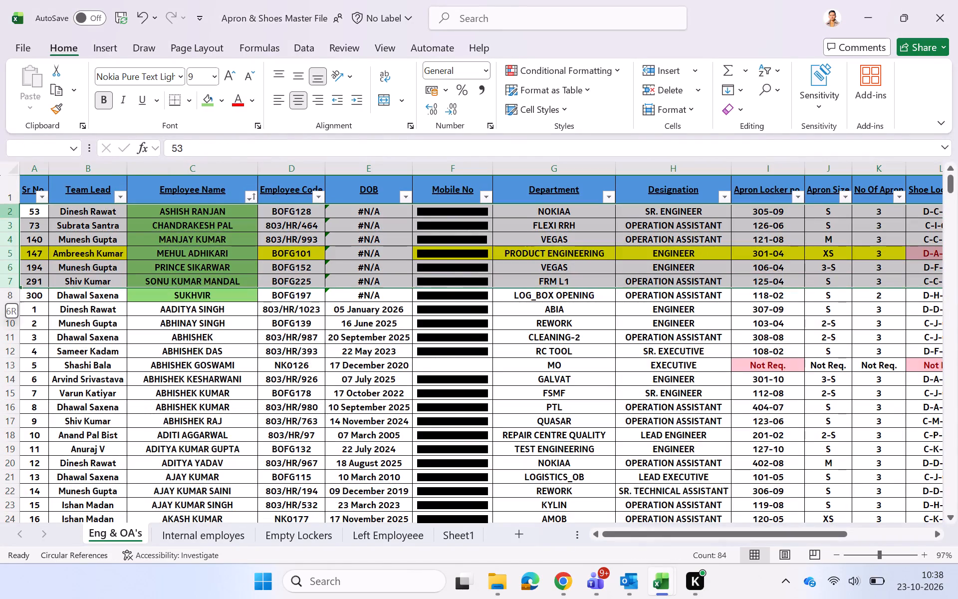
pyautogui.hotkey('ctrl', 'x')
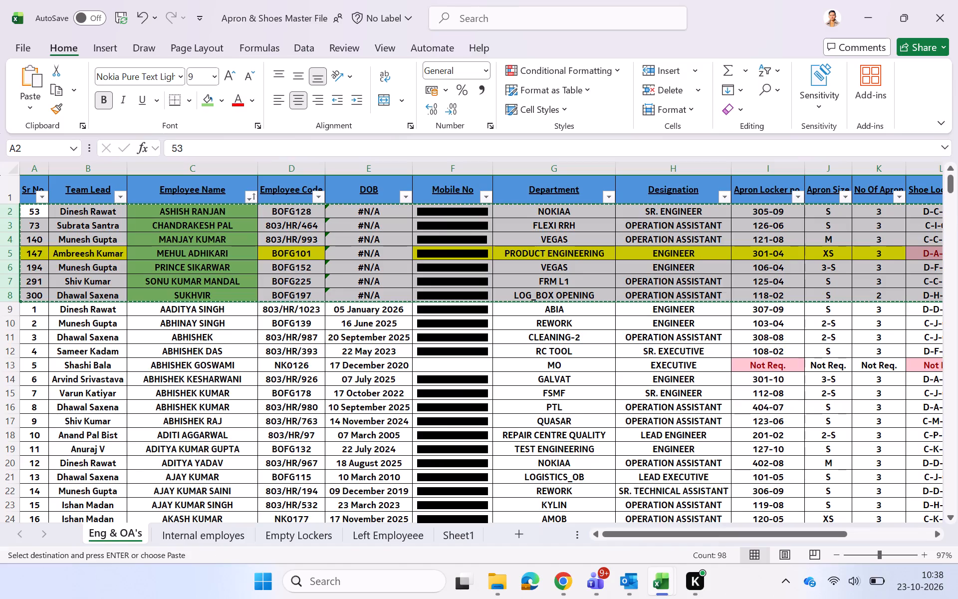
pyautogui.click(377, 535)
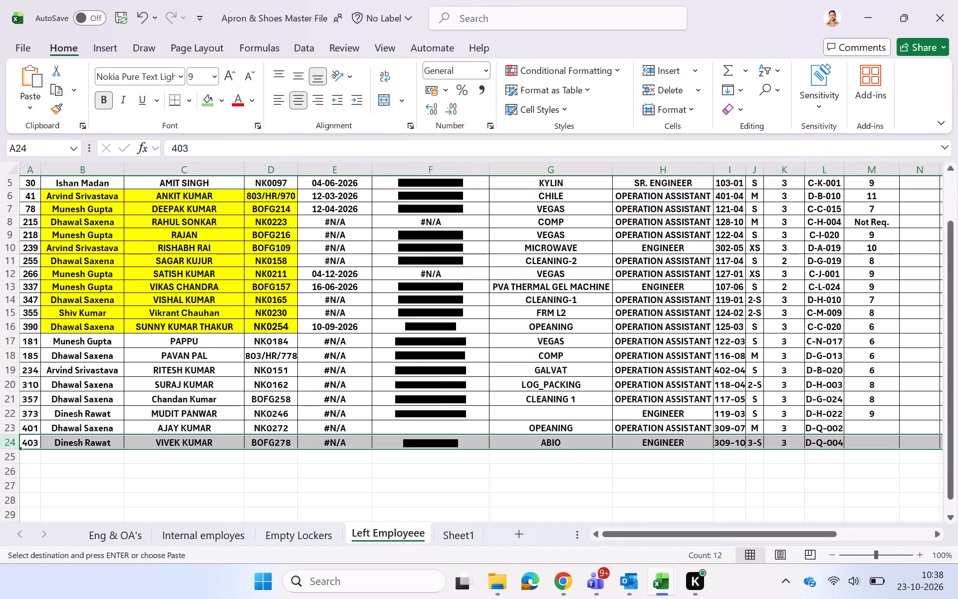
pyautogui.click(64, 457)
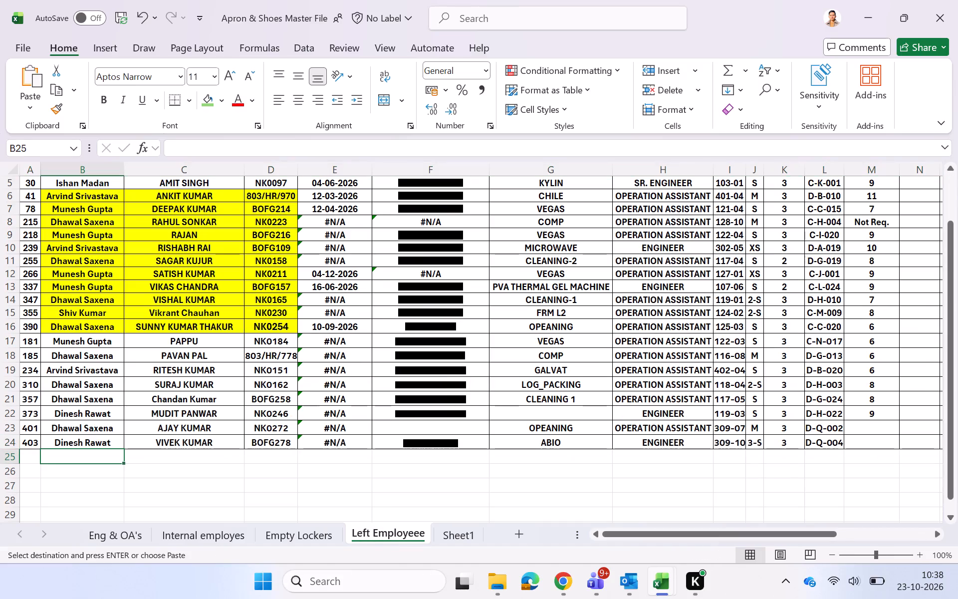
pyautogui.press('Left')
pyautogui.press('Left')
pyautogui.hotkey('ctrl', 'v')
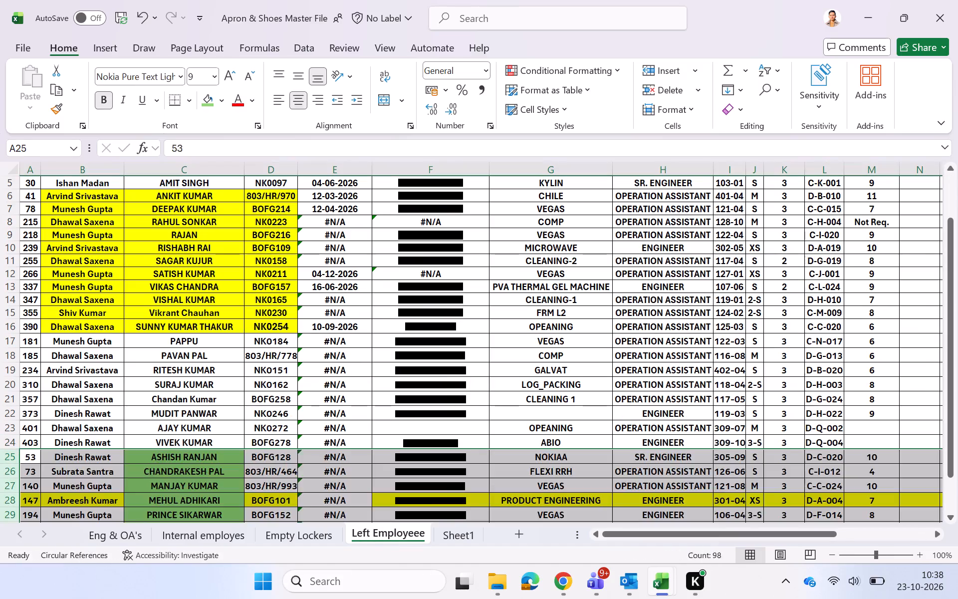
pyautogui.click(123, 411)
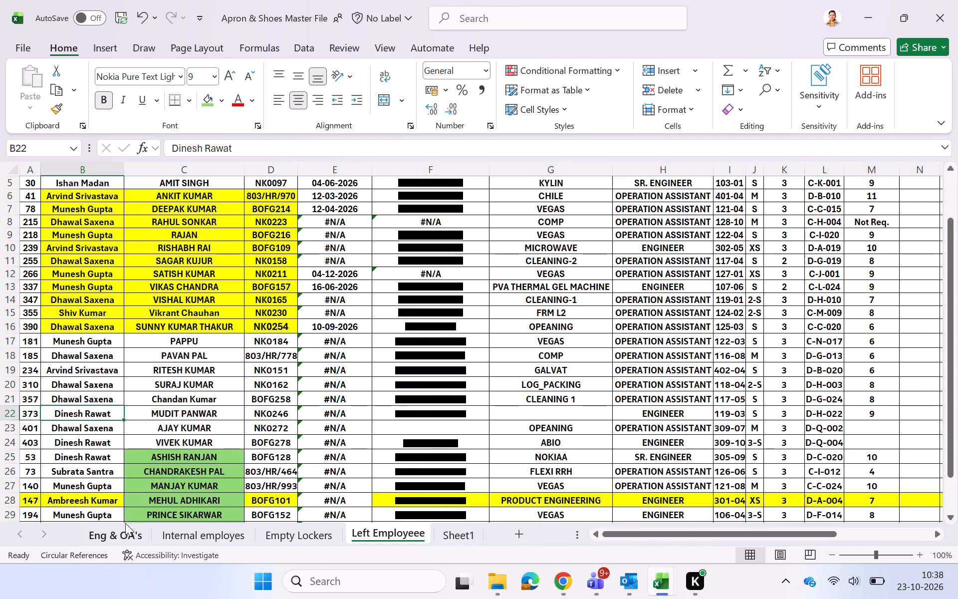
# Delete the emptied rows 2 to 8 from the Eng & OA's sheet.
pyautogui.click(181, 532)
pyautogui.click(290, 538)
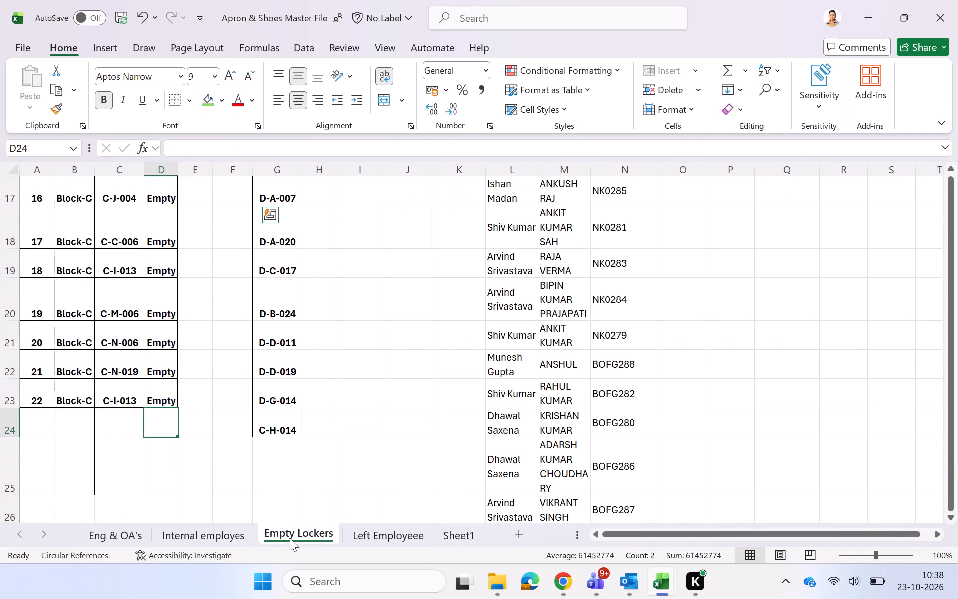
pyautogui.click(133, 541)
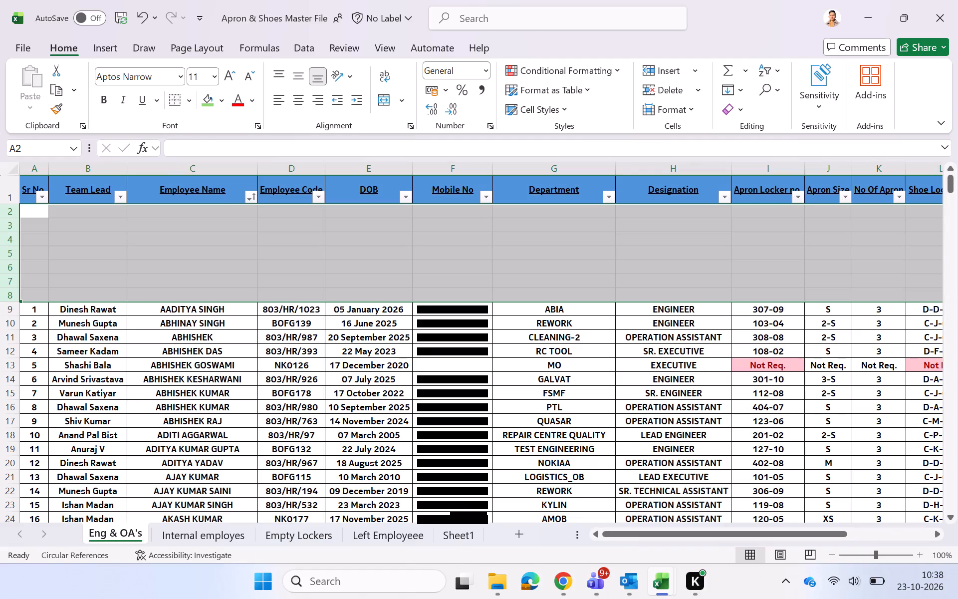
pyautogui.click(101, 252)
pyautogui.click(10, 210)
pyautogui.hotkey('shift', 'Down')
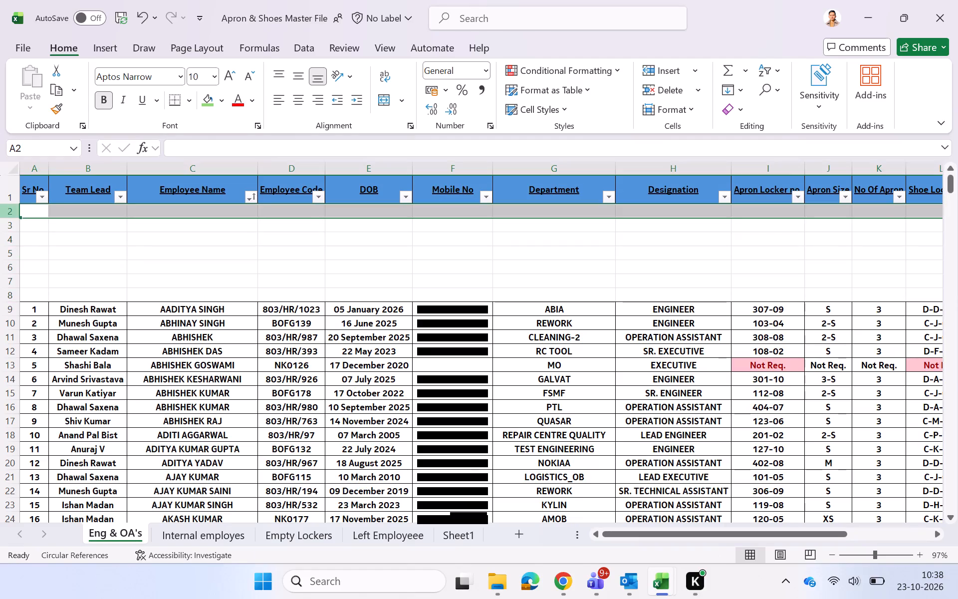
pyautogui.hotkey('shift', 'Down')
pyautogui.hotkey('shift', 'Down')
pyautogui.hotkey('shift', 'Down')
pyautogui.hotkey('shift', 'Down')
pyautogui.hotkey('shift', 'Down')
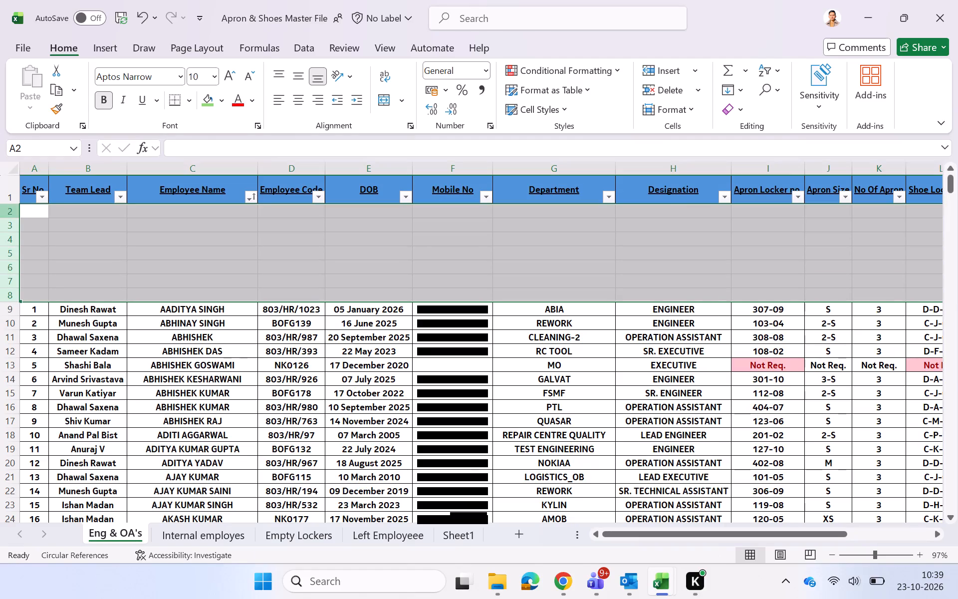
pyautogui.hotkey('ctrl', '-')
# Reset the header filters and sort the Eng & OA's list by Sr No. from smallest to largest.
pyautogui.click(161, 197)
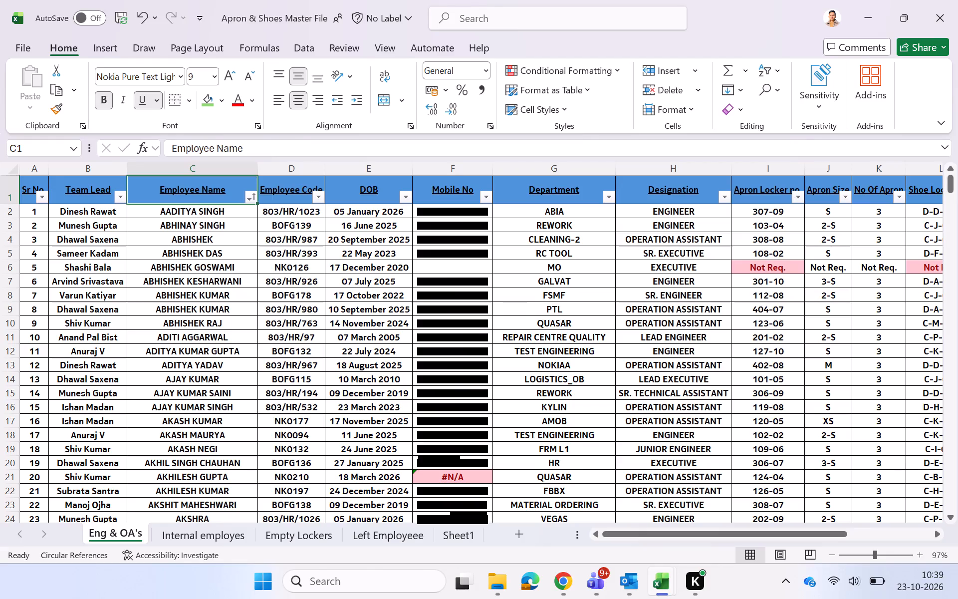
pyautogui.hotkey('ctrl', 'shift', 'l')
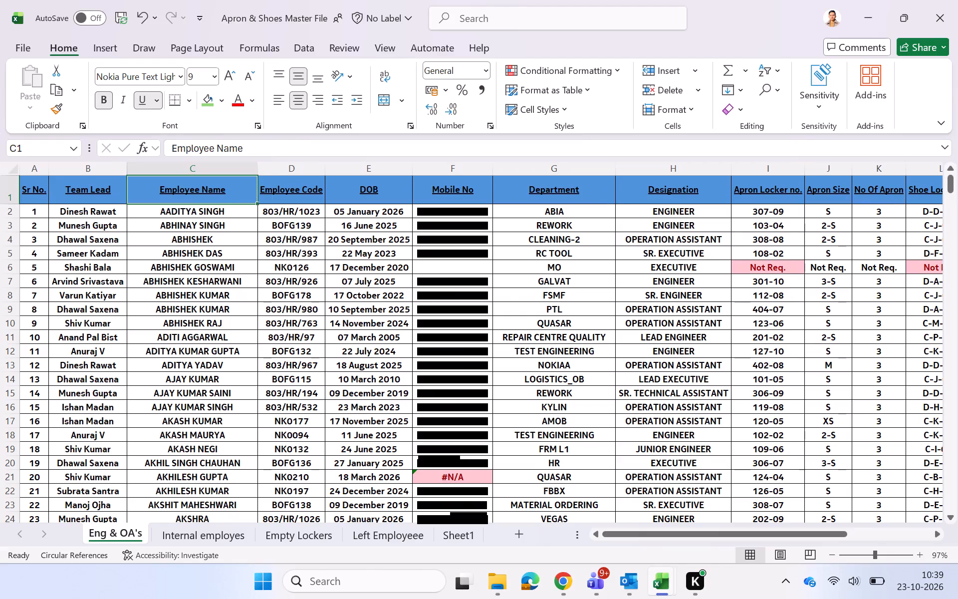
pyautogui.click(42, 197)
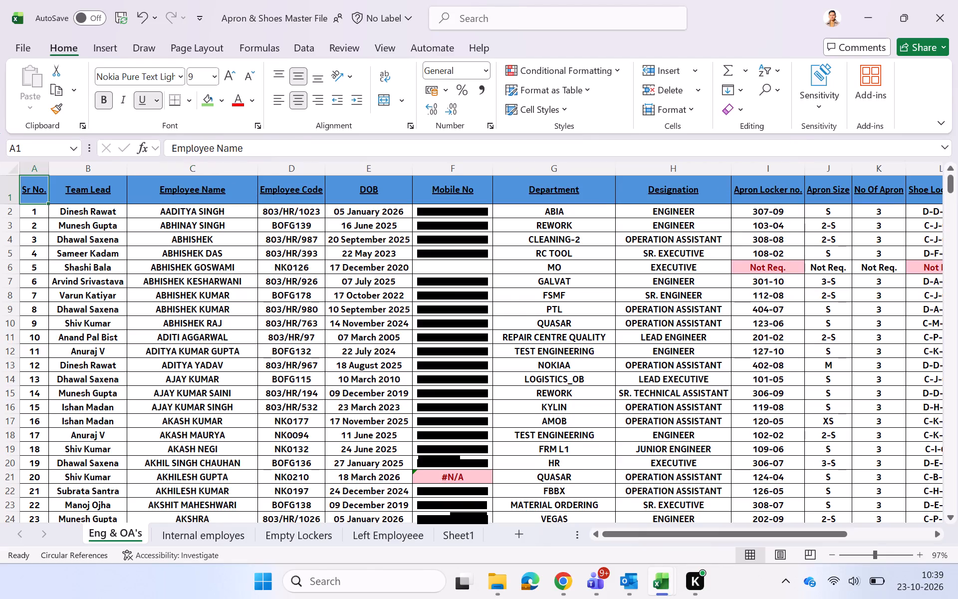
pyautogui.hotkey('ctrl', 'shift', 'l')
pyautogui.click(40, 197)
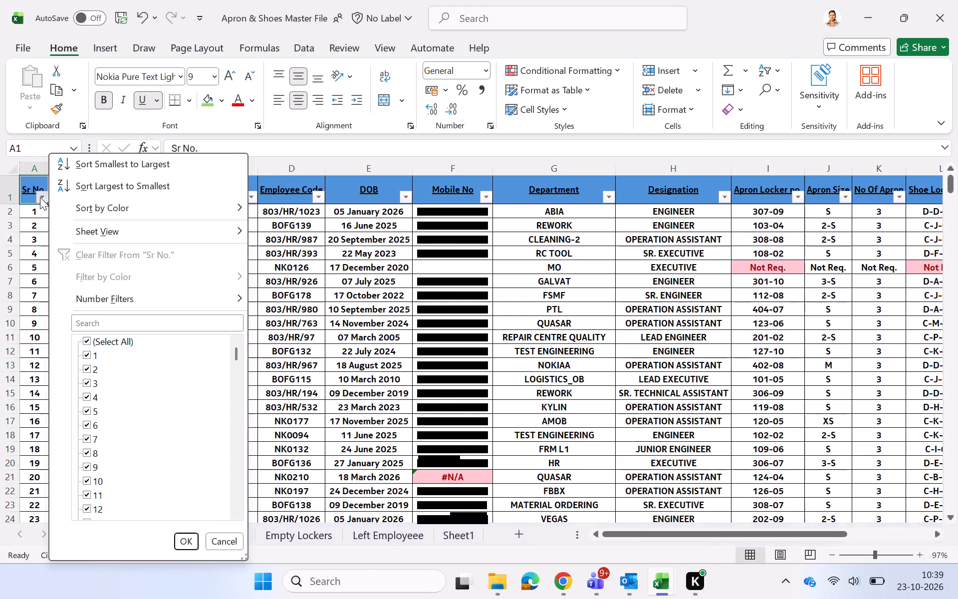
pyautogui.click(131, 163)
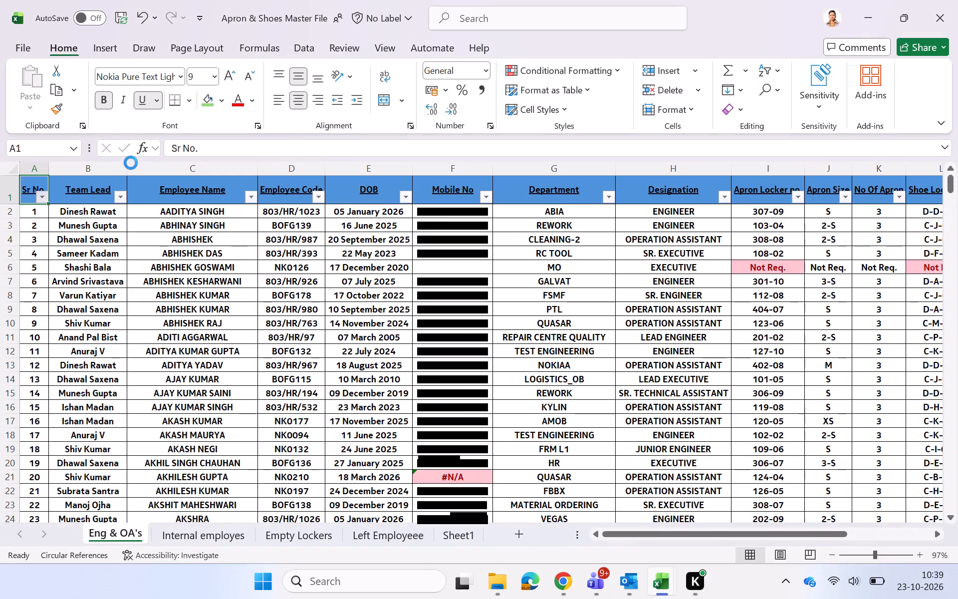
pyautogui.press('Up')
pyautogui.press('Down')
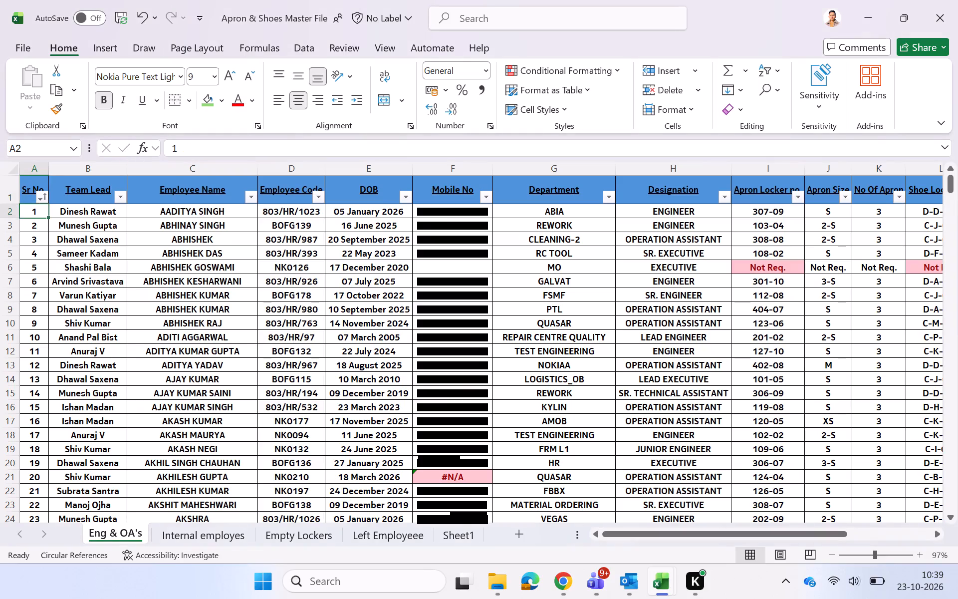
# Turn off the header filters on the Eng & OA's list.
pyautogui.press('Up')
pyautogui.hotkey('ctrl', 'shift', 'l')
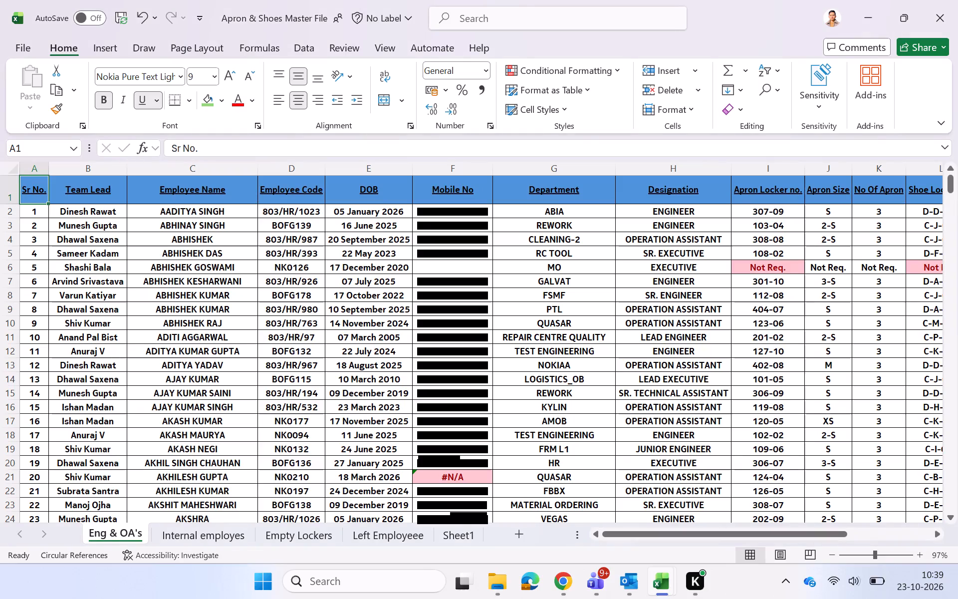
# Renumber the Sr No. column by filling the 1, 2, 3 series down to the last employee row, and check its end.
pyautogui.press('Down')
pyautogui.press('Down')
pyautogui.hotkey('shift', 'Down')
pyautogui.press('Up')
pyautogui.press('Up')
pyautogui.press('Down')
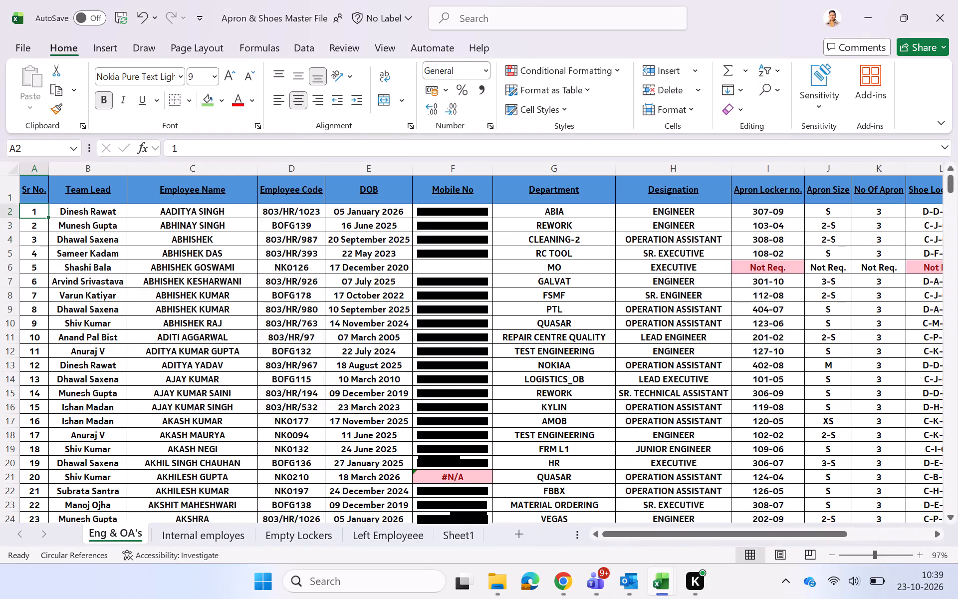
pyautogui.hotkey('shift', 'Down')
pyautogui.hotkey('shift', 'Down')
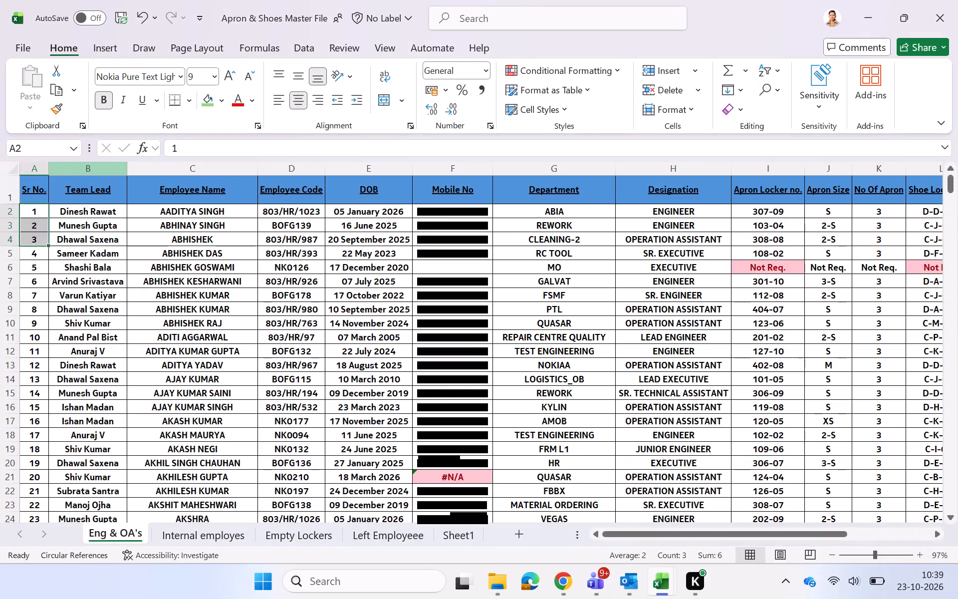
pyautogui.doubleClick(45, 245)
pyautogui.press('Left')
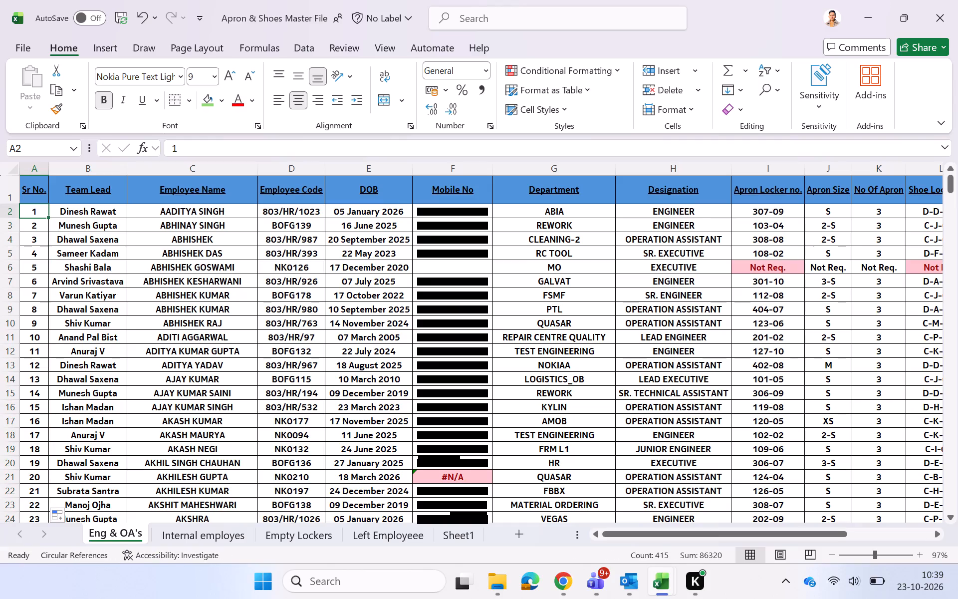
pyautogui.hotkey('ctrl', 'Down')
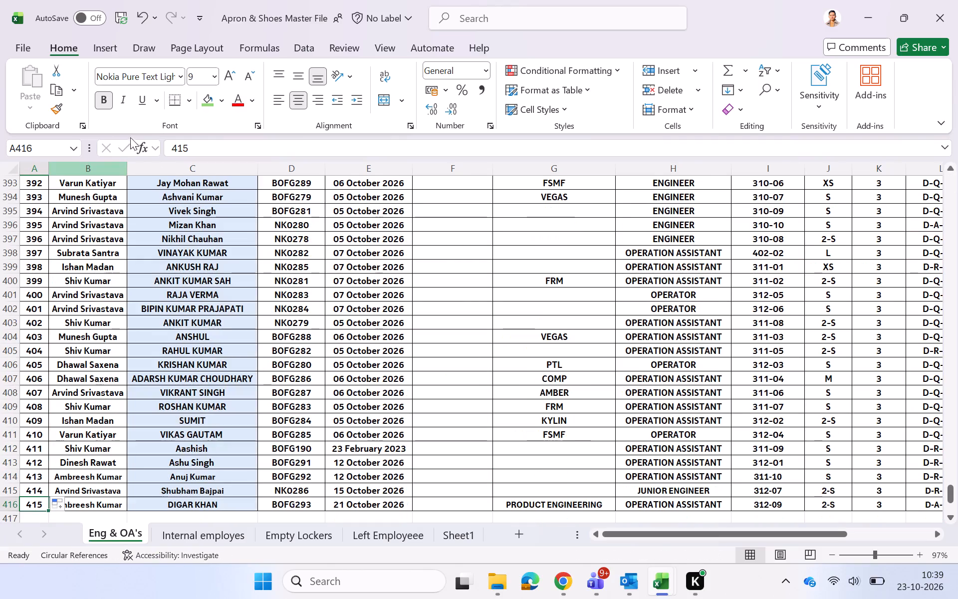
pyautogui.scroll(18, 193, 319)
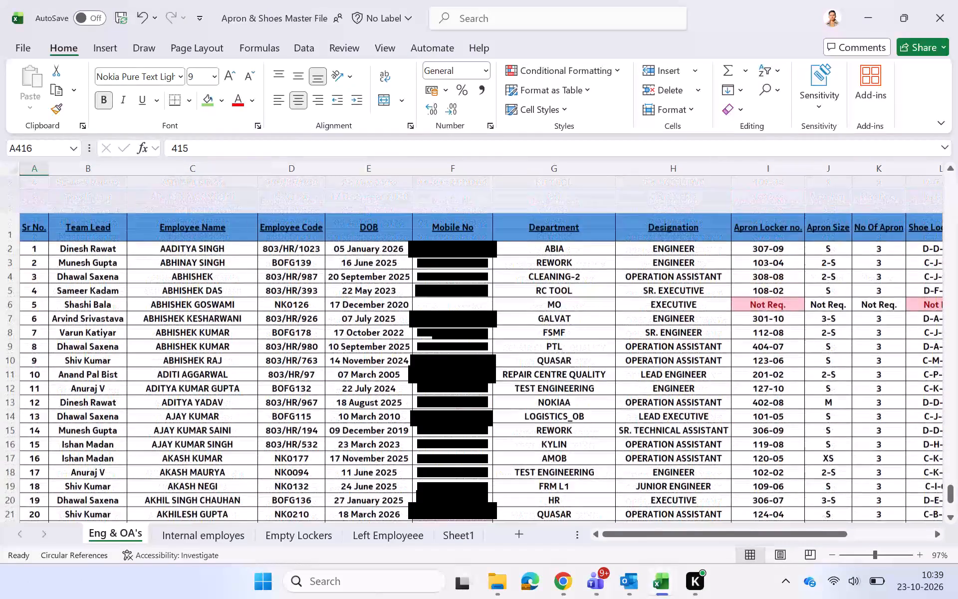
# Switch to the Active Headcount_23 Oct'26 workbook and look down its employee list on Sheet1.
pyautogui.click(664, 577)
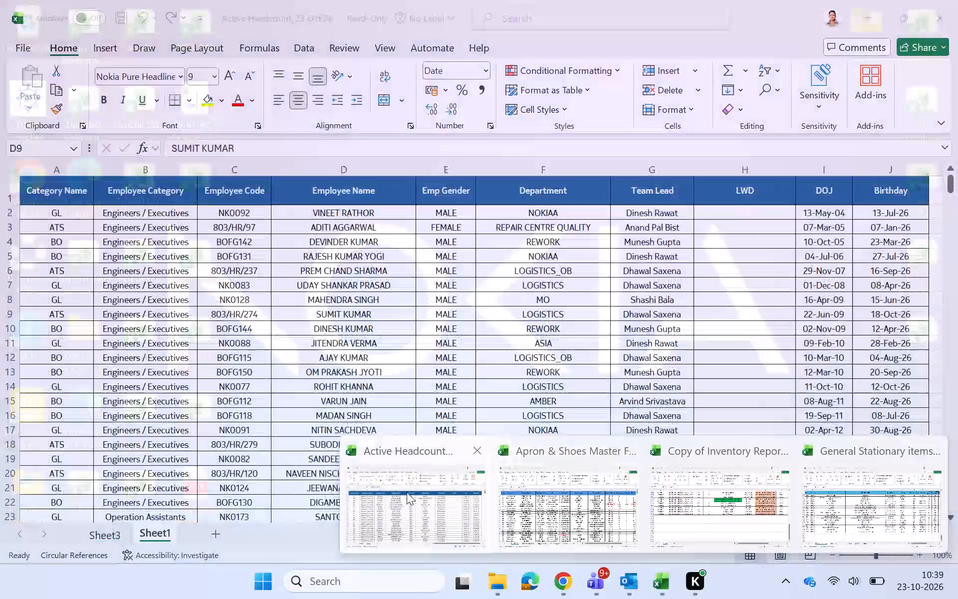
pyautogui.click(407, 492)
pyautogui.scroll(-9, 292, 417)
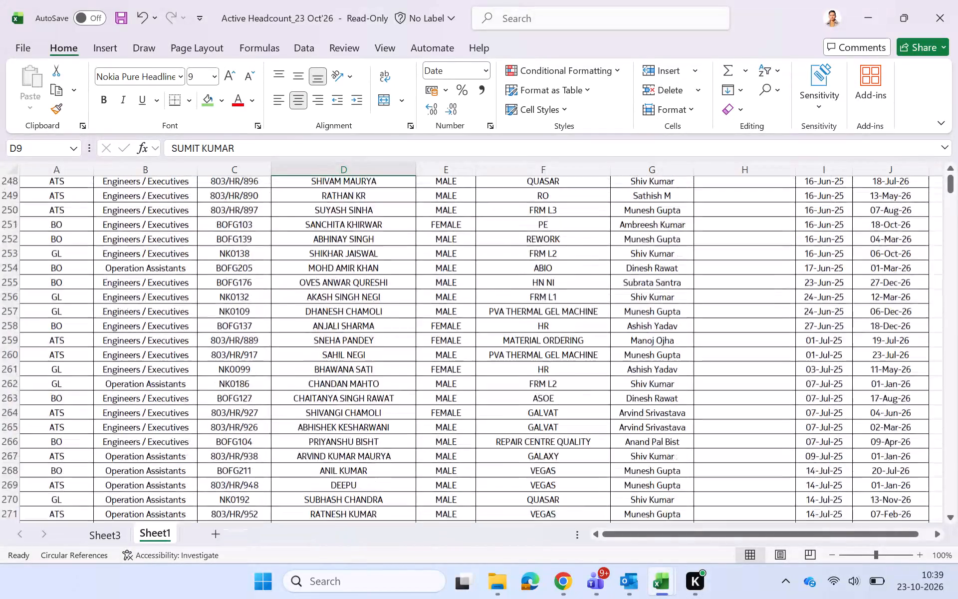
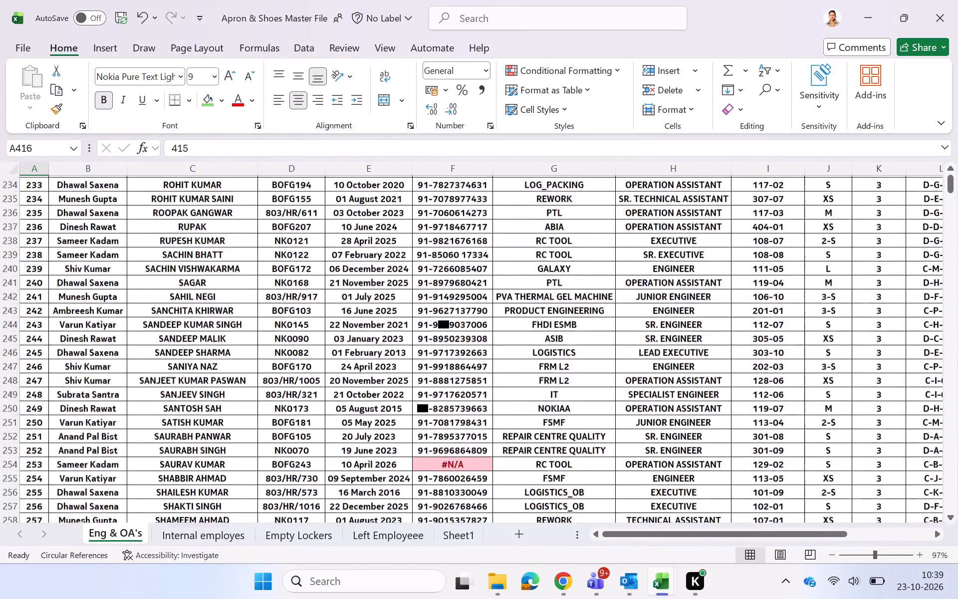
# Switch to the Active Headcount_23 Oct'26 workbook and bring the employee list's leading columns into view.
pyautogui.scroll(-4, 463, 299)
pyautogui.scroll(1, 463, 299)
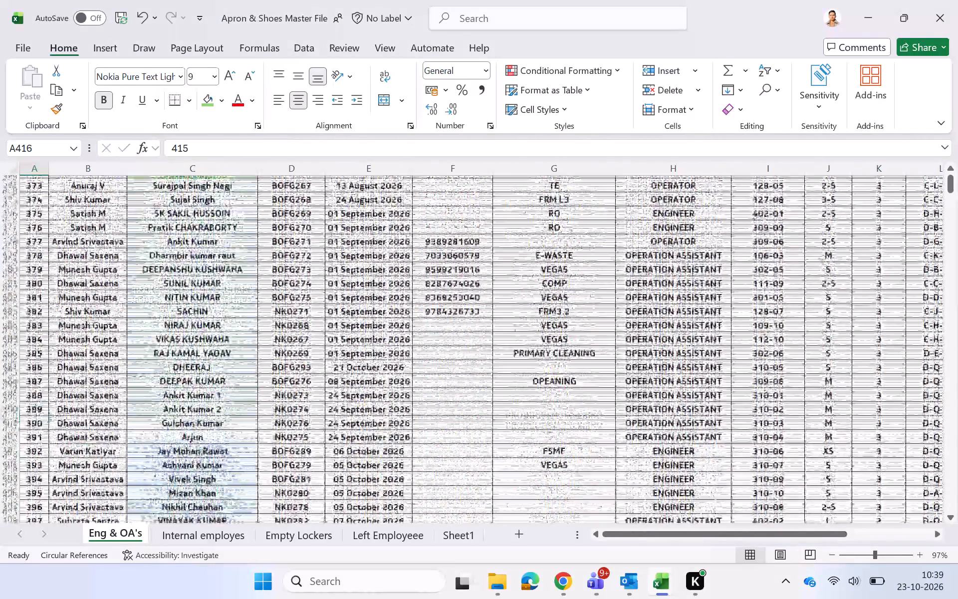
pyautogui.scroll(1, 463, 299)
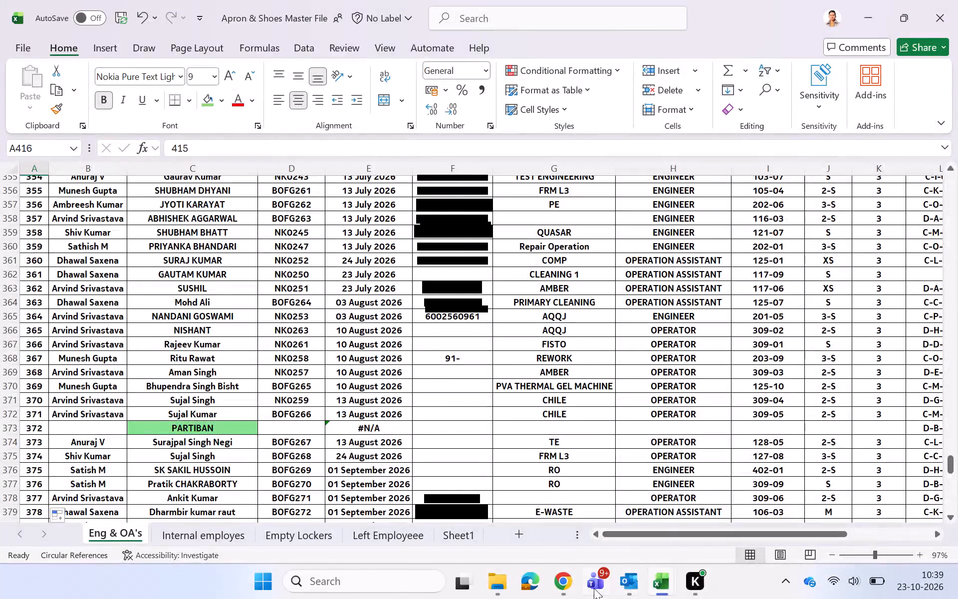
pyautogui.click(485, 517)
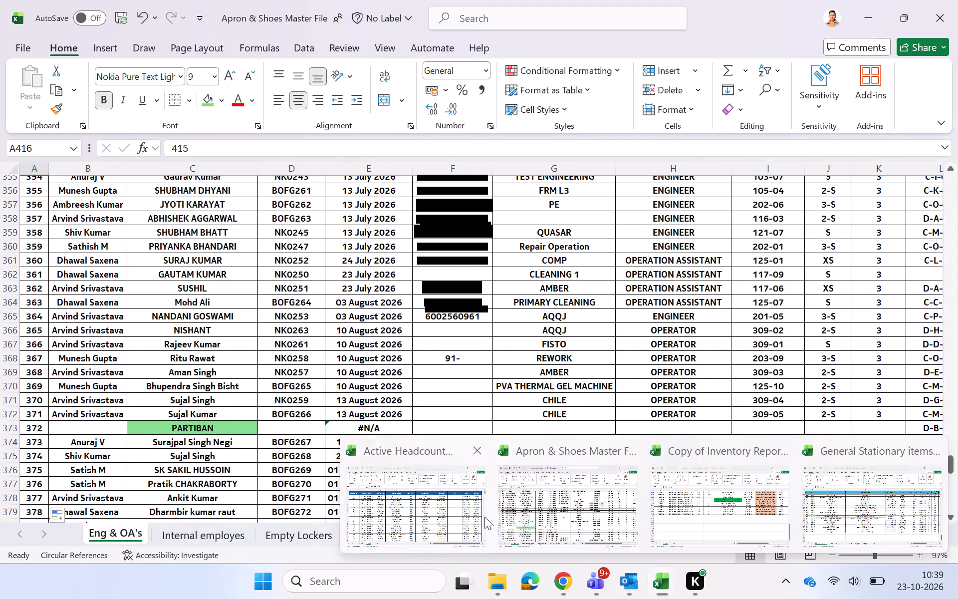
pyautogui.hscroll(-1, 534, 429)
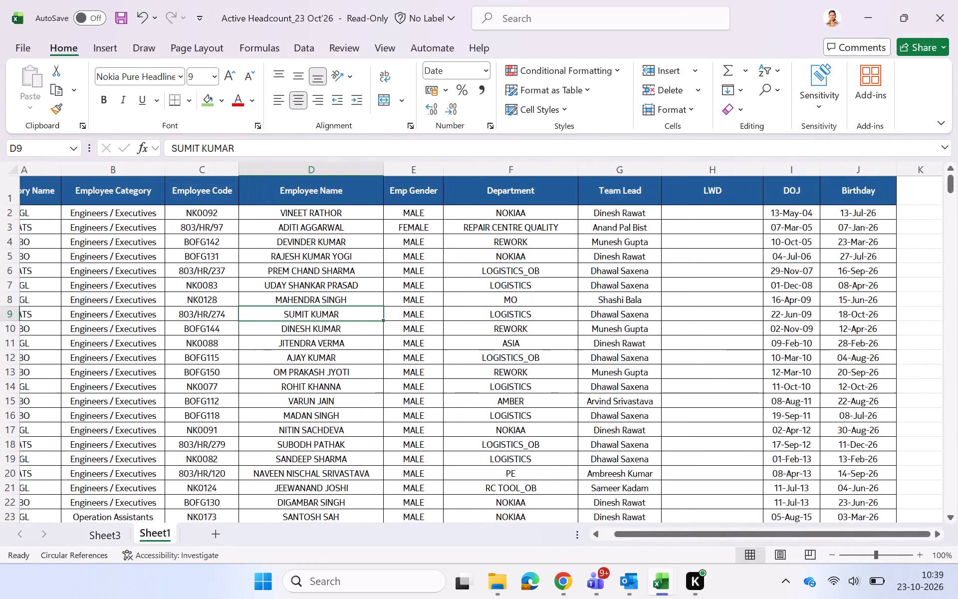
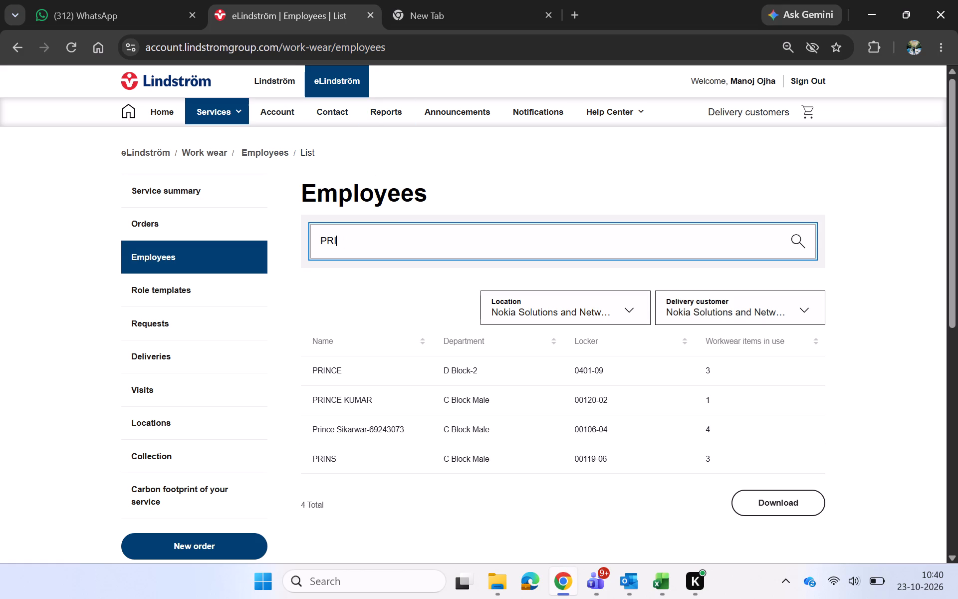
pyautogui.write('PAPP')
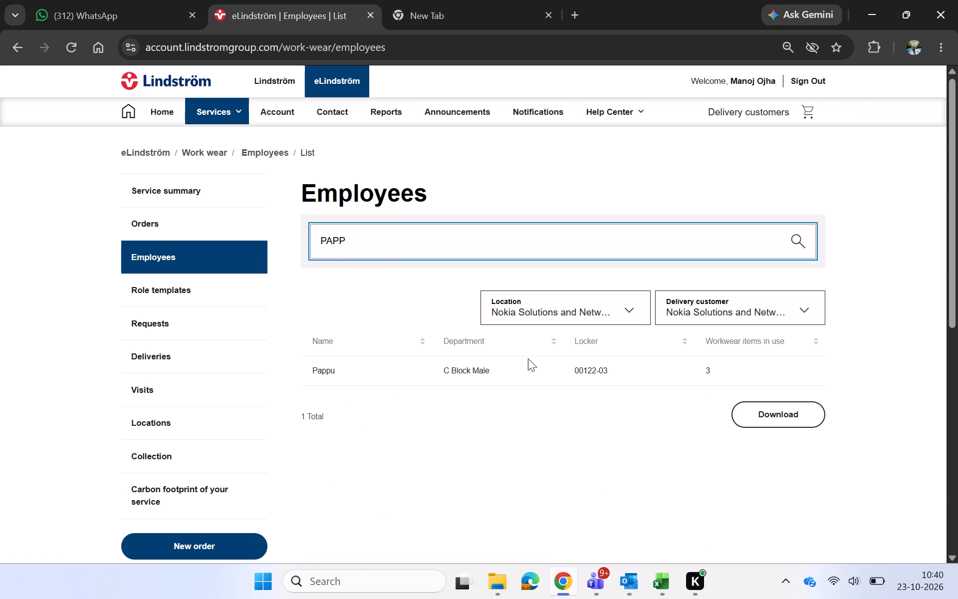
pyautogui.click(518, 363)
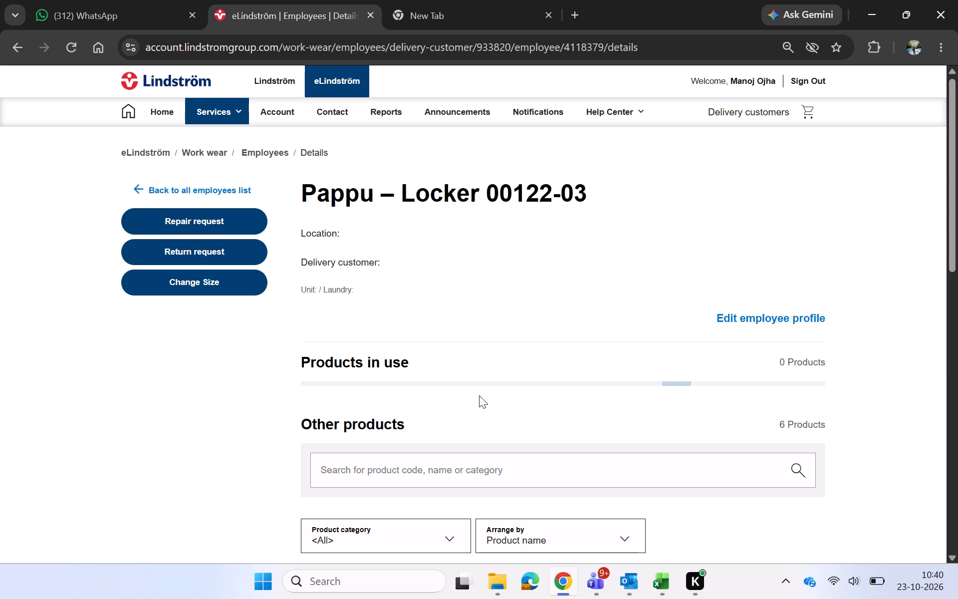
pyautogui.click(543, 445)
pyautogui.scroll(-1, 543, 445)
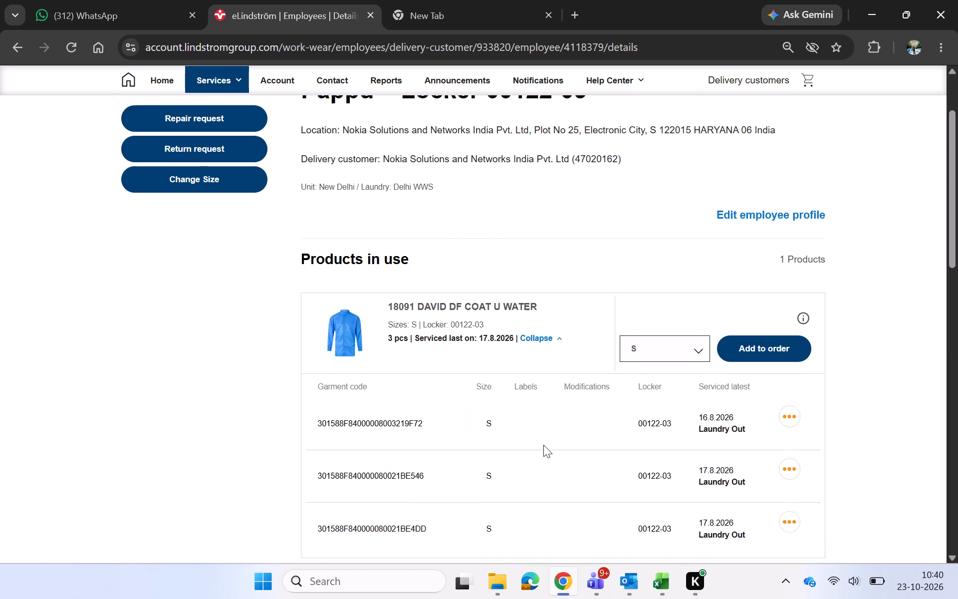
pyautogui.scroll(-1, 543, 445)
pyautogui.scroll(2, 543, 445)
pyautogui.click(251, 248)
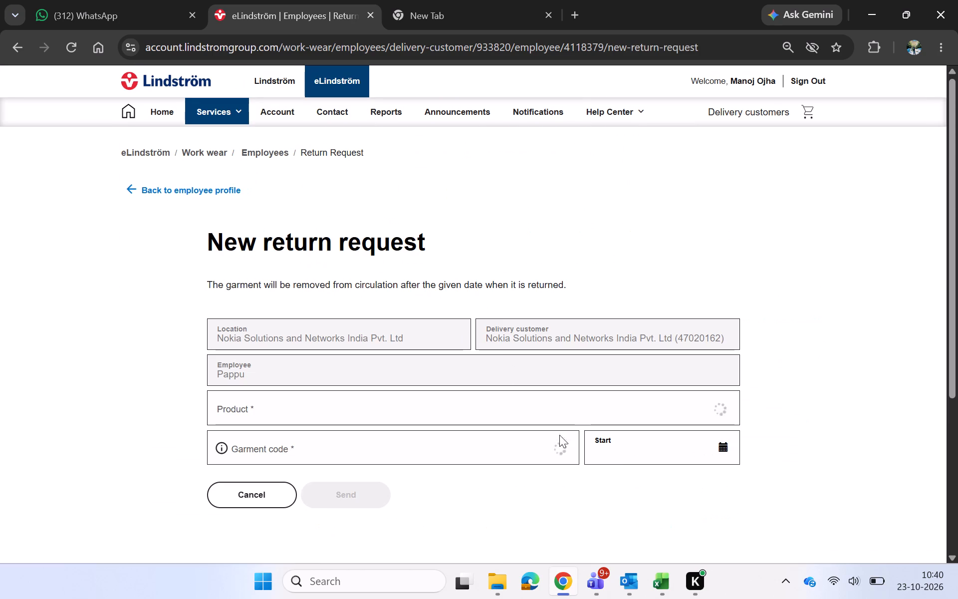
pyautogui.click(721, 456)
pyautogui.click(705, 511)
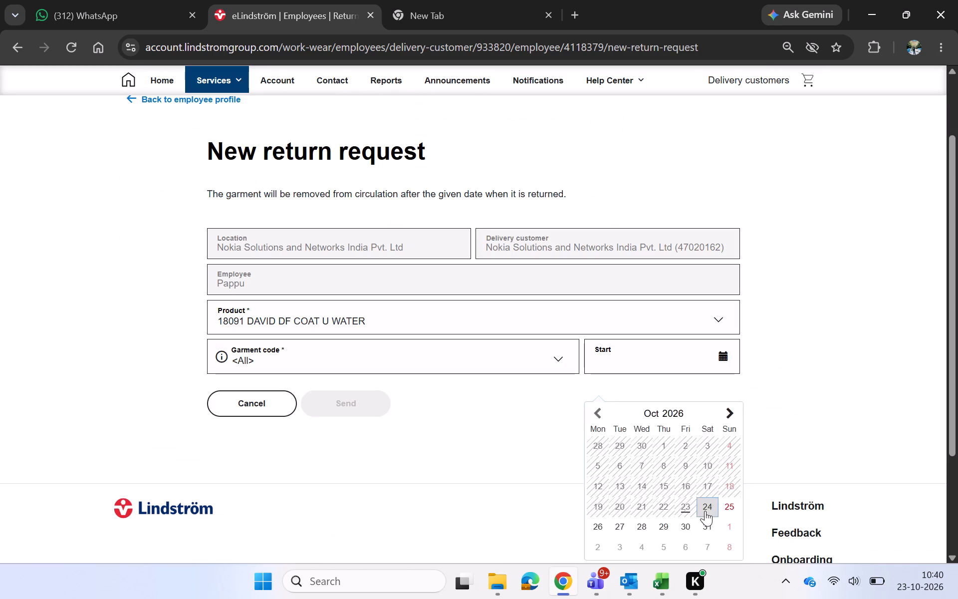
pyautogui.click(343, 399)
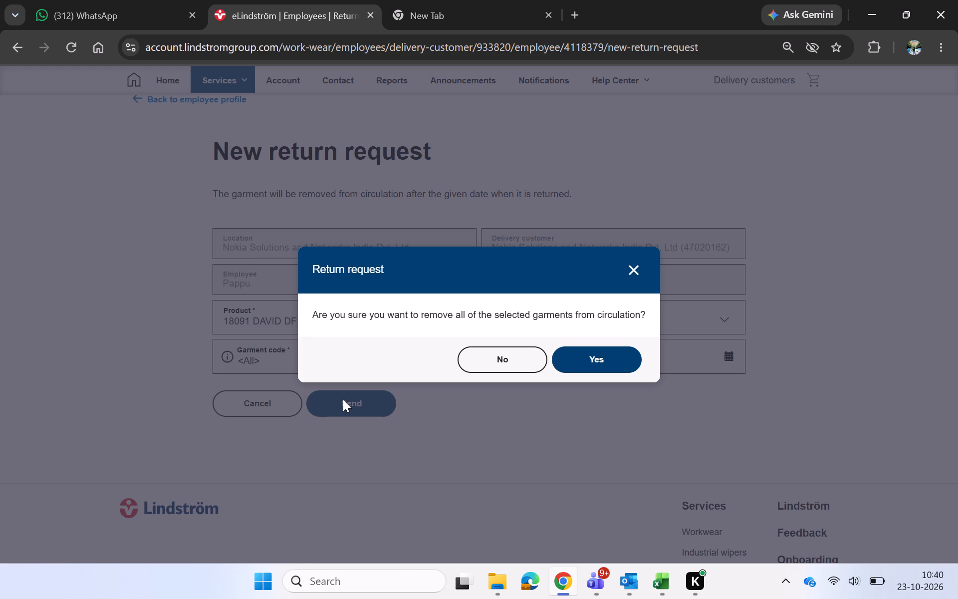
pyautogui.click(602, 367)
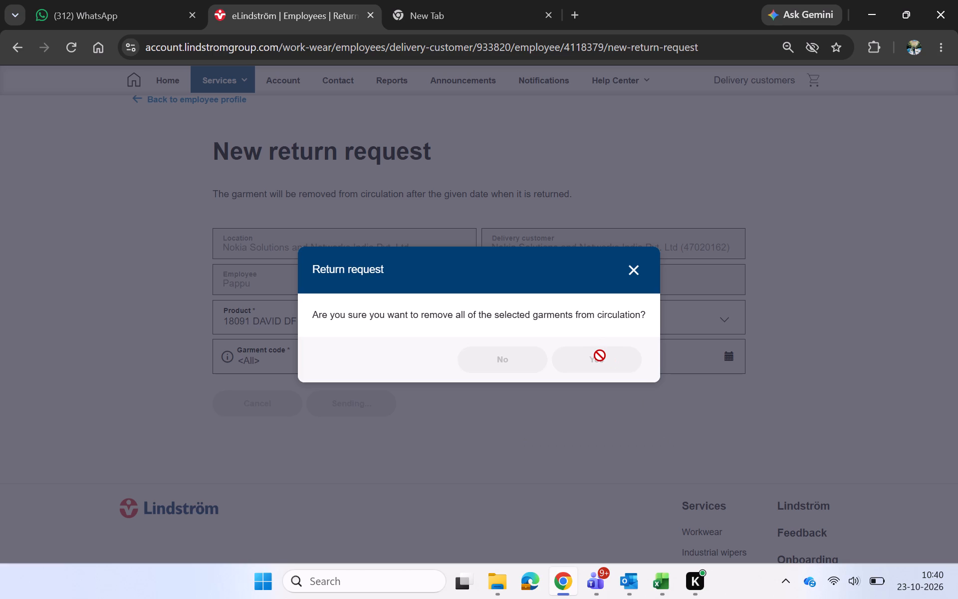
# Return to the portal's employee list, search it for PAVAN, and clear the search.
pyautogui.click(226, 198)
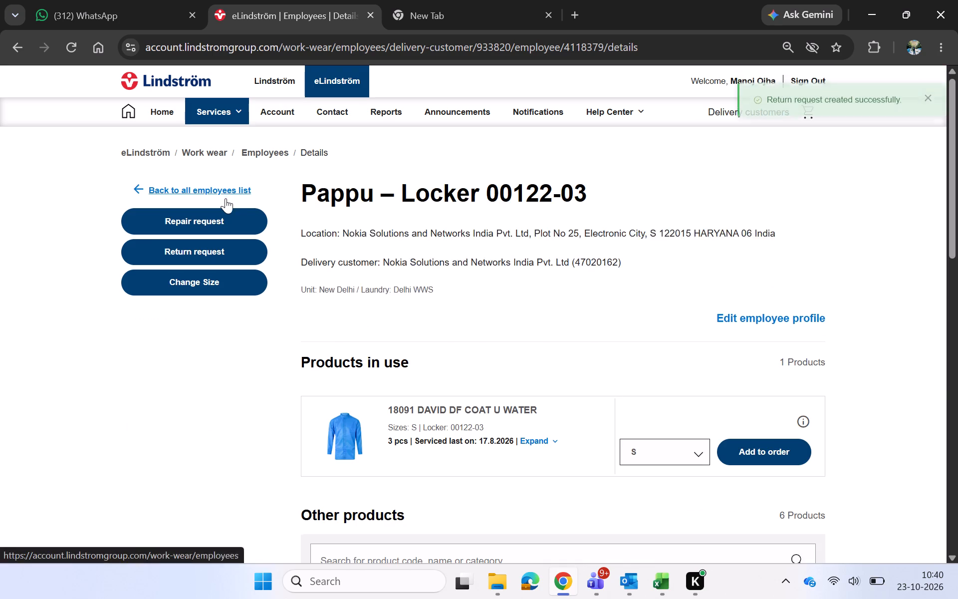
pyautogui.hotkey('alt', 'Tab')
pyautogui.hotkey('alt', 'Tab')
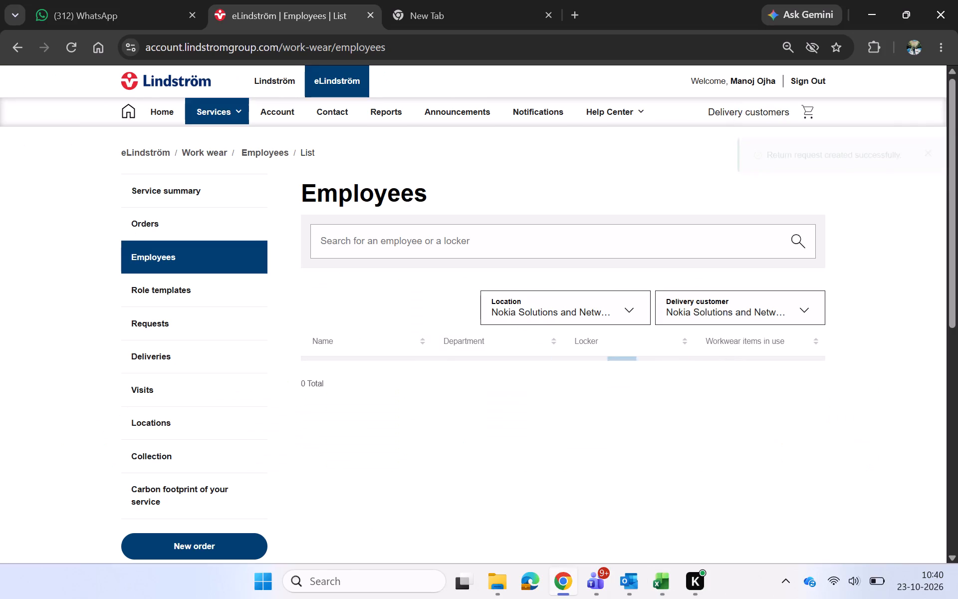
pyautogui.doubleClick(396, 228)
pyautogui.write('PAVAN')
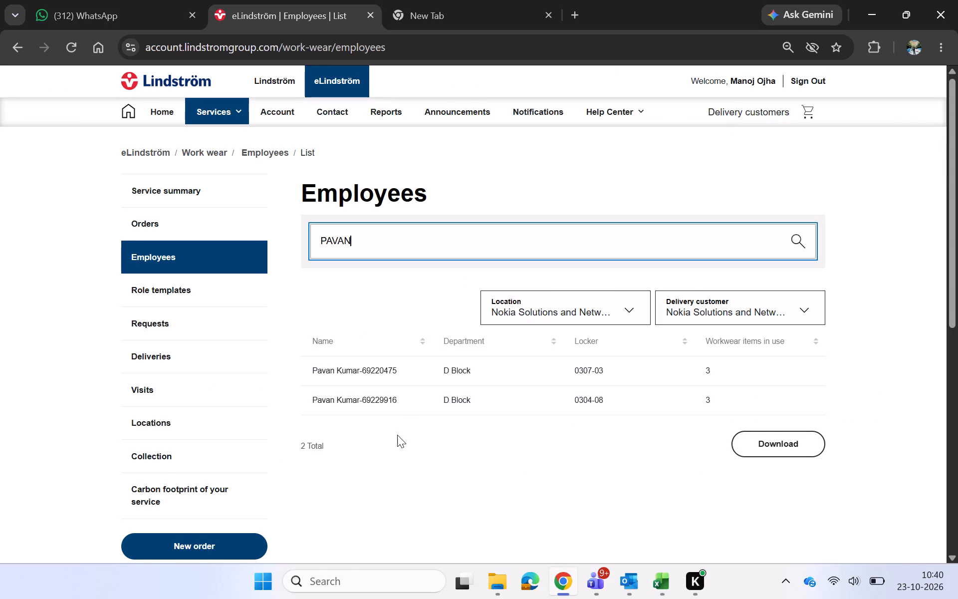
pyautogui.press('BackSpace')
pyautogui.press('BackSpace')
pyautogui.press('BackSpace')
pyautogui.press('BackSpace')
pyautogui.press('BackSpace')
pyautogui.press('BackSpace')
pyautogui.press('BackSpace')
pyautogui.press('BackSpace')
# Take the name in row 19 of the left-employee sheet, search the portal for RITES, and open the locker 0402-04 record.
pyautogui.hotkey('alt', 'Tab')
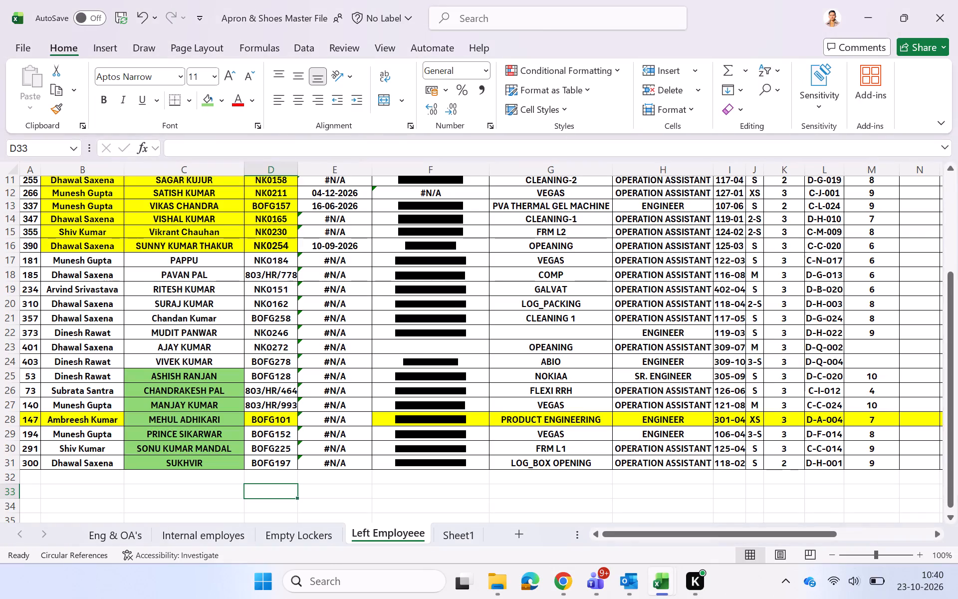
pyautogui.click(219, 283)
pyautogui.hotkey('alt', 'Tab')
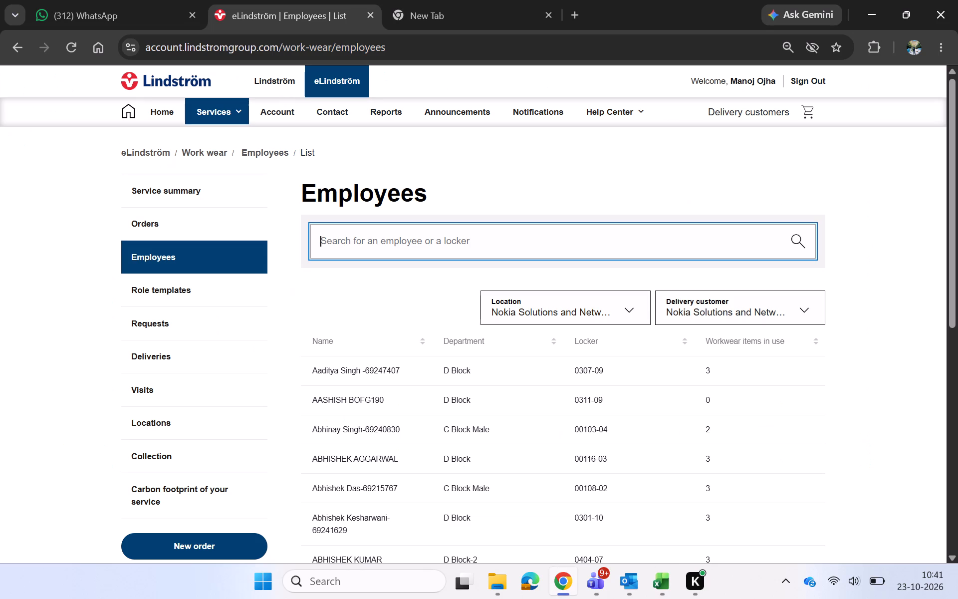
pyautogui.write('RITES')
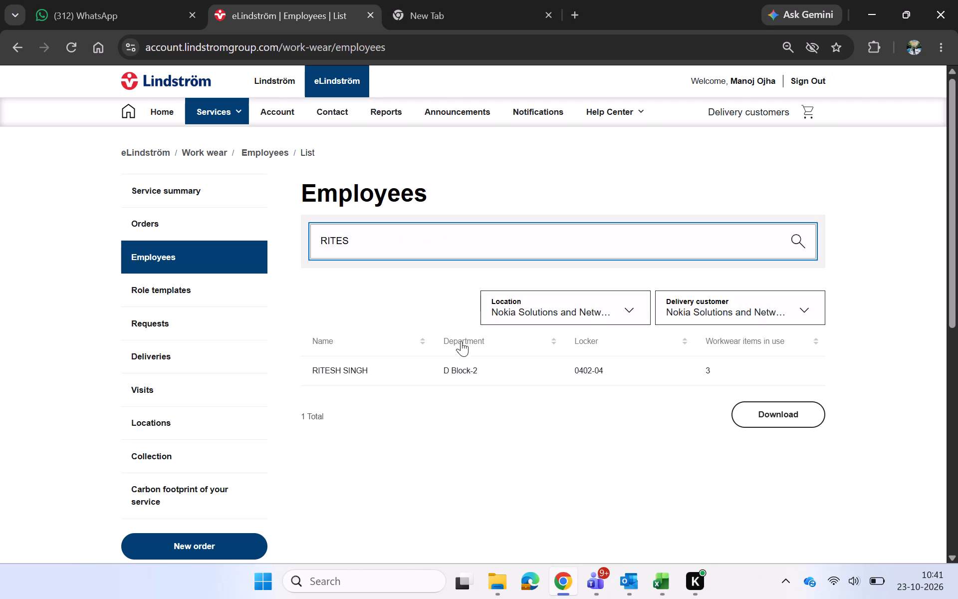
pyautogui.click(477, 374)
pyautogui.press('Tab')
pyautogui.hotkey('alt', 'Tab')
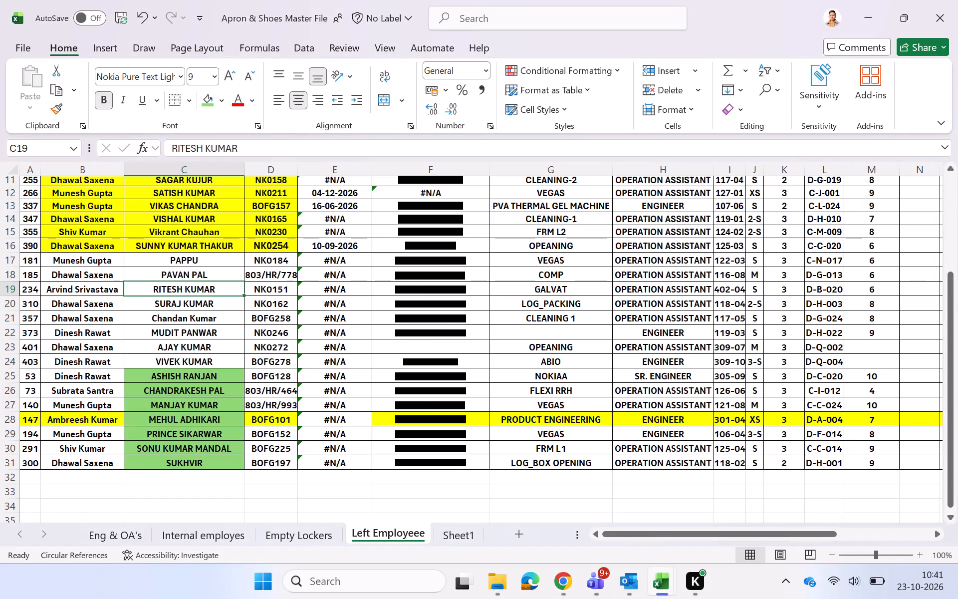
pyautogui.hotkey('alt', 'Tab')
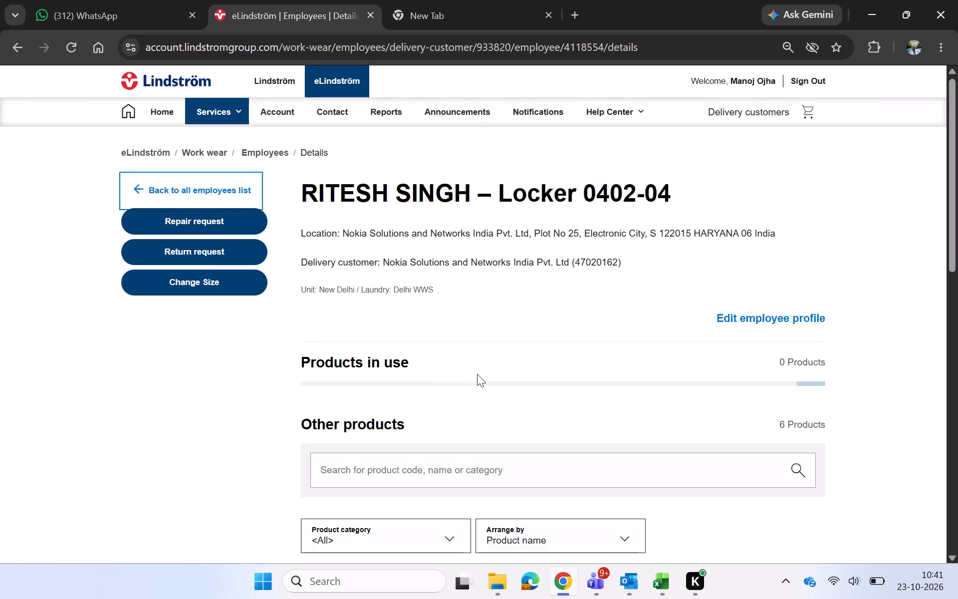
# Compare the locker and size in row 19 of the left-employee sheet with the portal record, and expand its coat's garment list.
pyautogui.hotkey('alt', 'Tab')
pyautogui.press('Right')
pyautogui.press('Right')
pyautogui.press('Right')
pyautogui.press('Right')
pyautogui.press('Right')
pyautogui.press('Right')
pyautogui.press('Right')
pyautogui.press('Right')
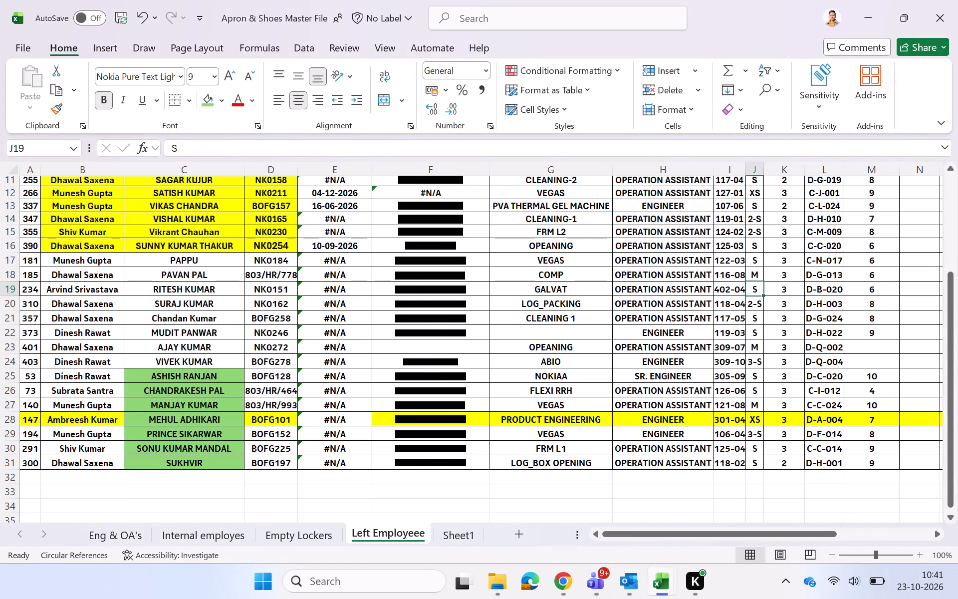
pyautogui.press('Left')
pyautogui.press('Left')
pyautogui.press('Left')
pyautogui.press('Left')
pyautogui.press('Left')
pyautogui.press('Left')
pyautogui.press('Left')
pyautogui.hotkey('alt', 'Tab')
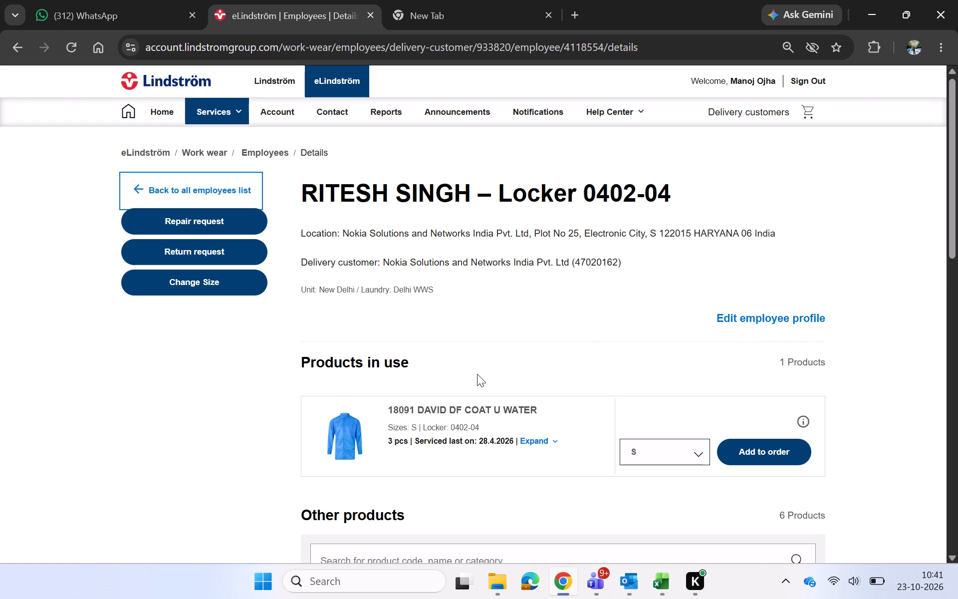
pyautogui.click(534, 438)
pyautogui.scroll(-1, 534, 438)
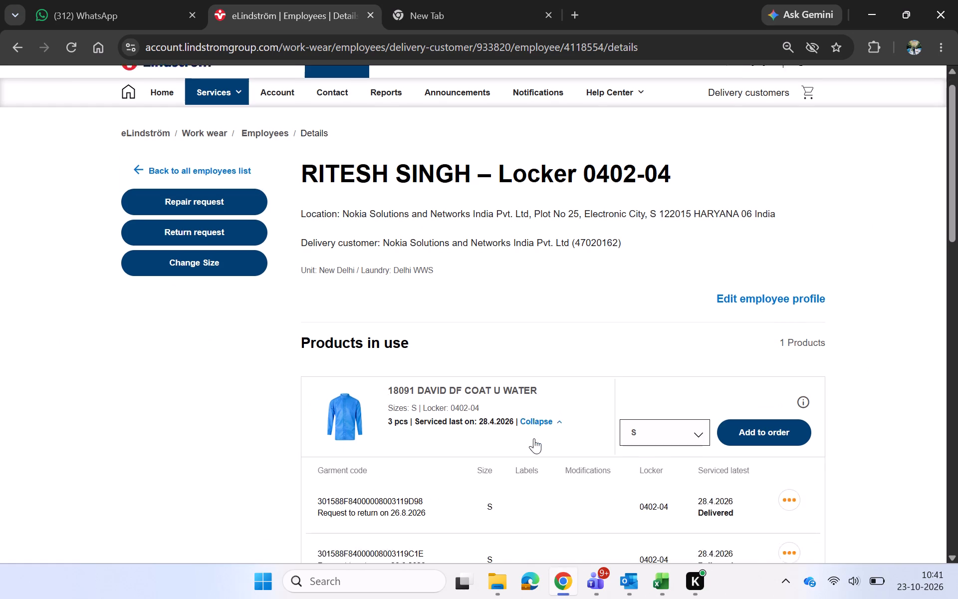
pyautogui.scroll(-1, 534, 438)
pyautogui.hotkey('alt', 'Tab')
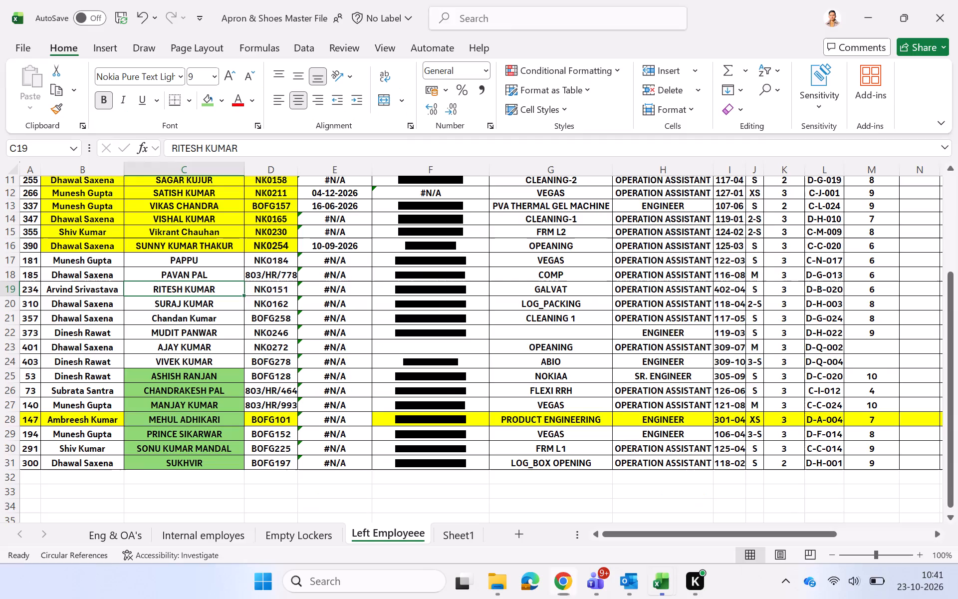
pyautogui.press('Down')
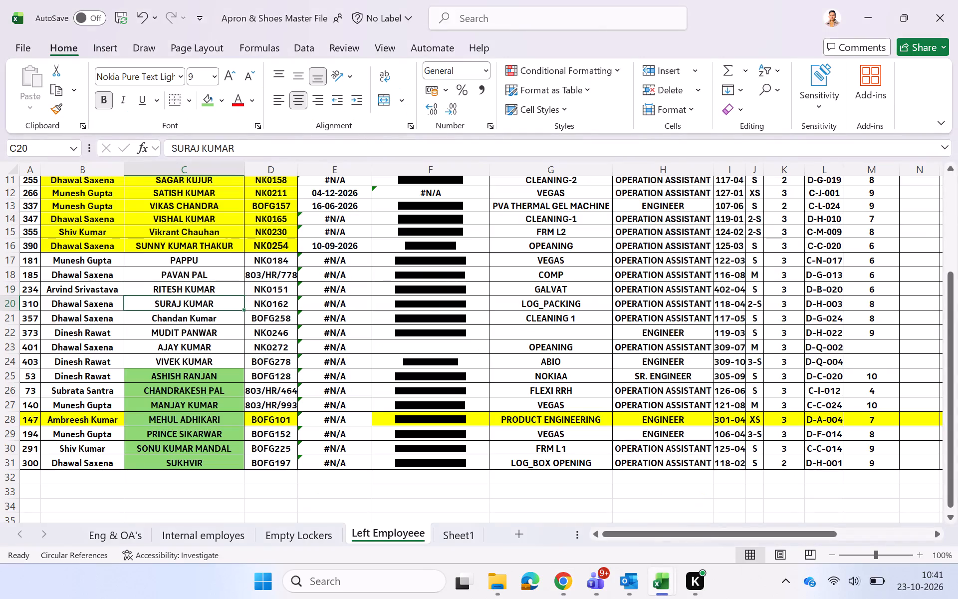
pyautogui.hotkey('alt', 'Tab')
pyautogui.click(231, 176)
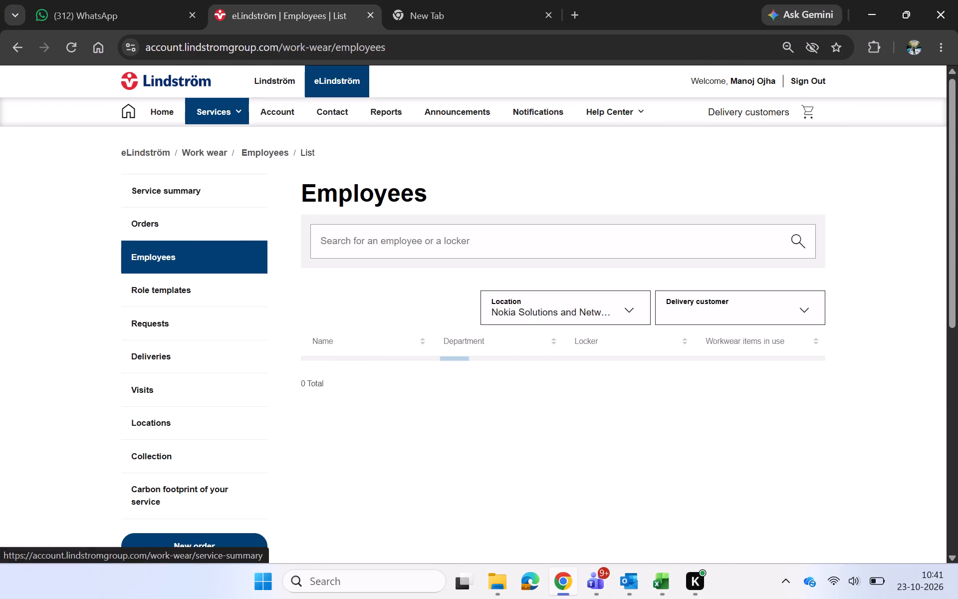
pyautogui.click(357, 244)
pyautogui.write('SURAJ')
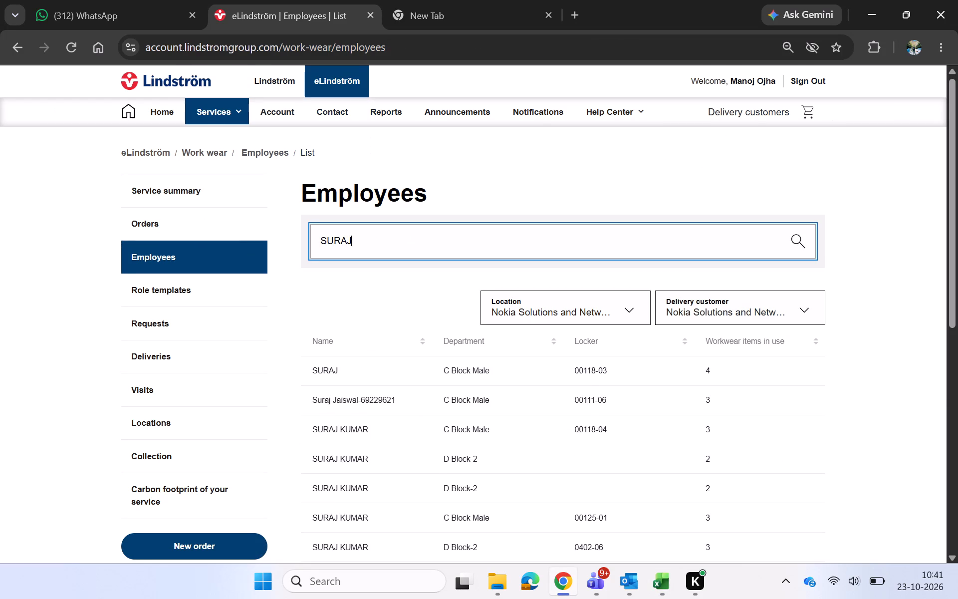
pyautogui.press('space')
pyautogui.scroll(-1, 357, 244)
pyautogui.click(479, 335)
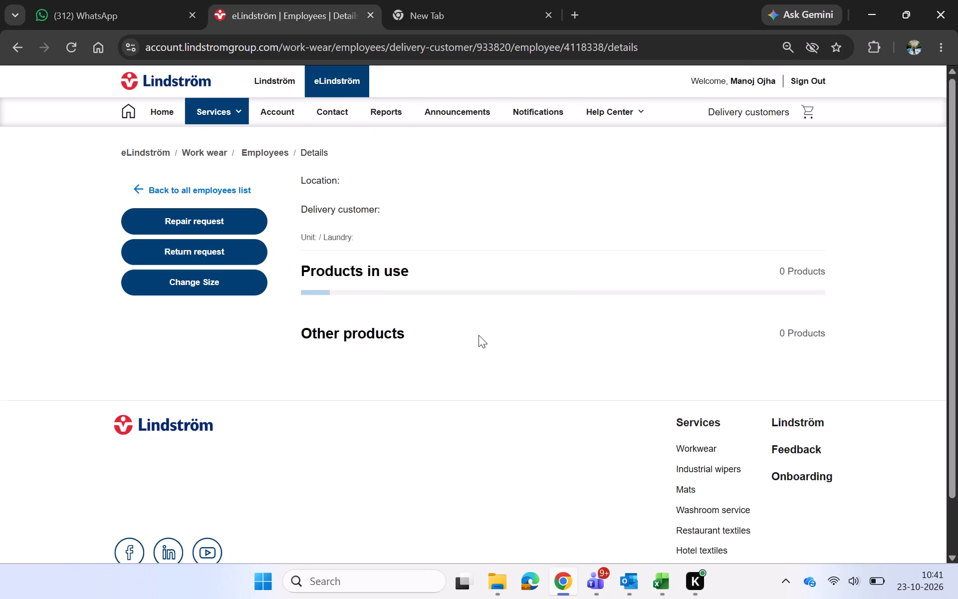
pyautogui.scroll(-1, 479, 335)
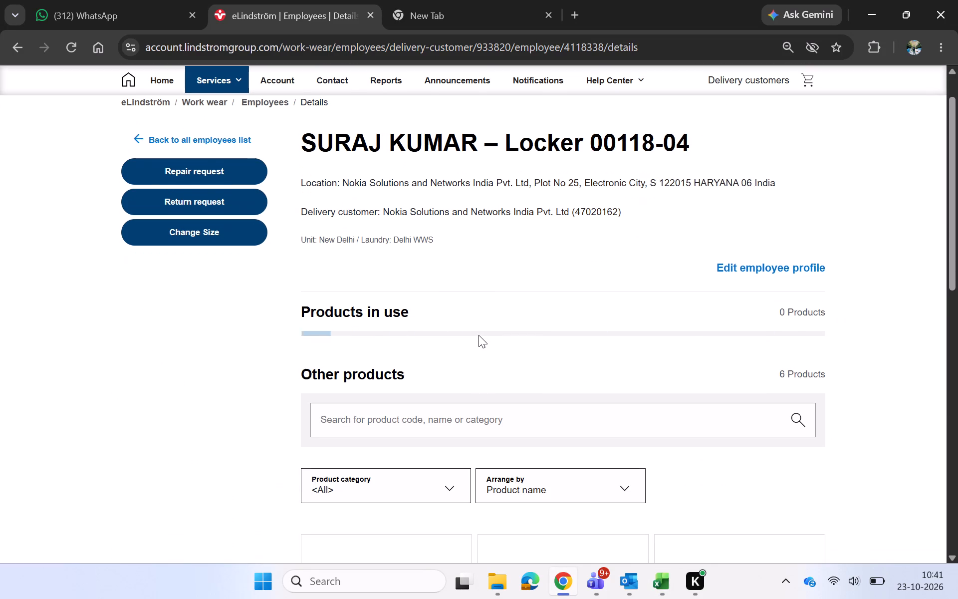
pyautogui.scroll(-1, 479, 335)
pyautogui.click(536, 393)
pyautogui.hotkey('alt', 'Tab')
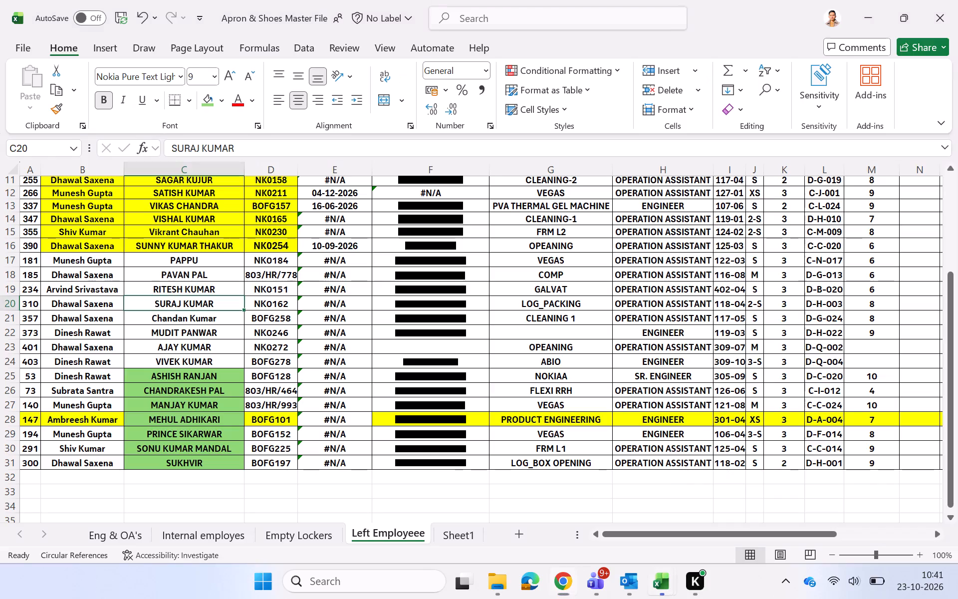
pyautogui.click(211, 376)
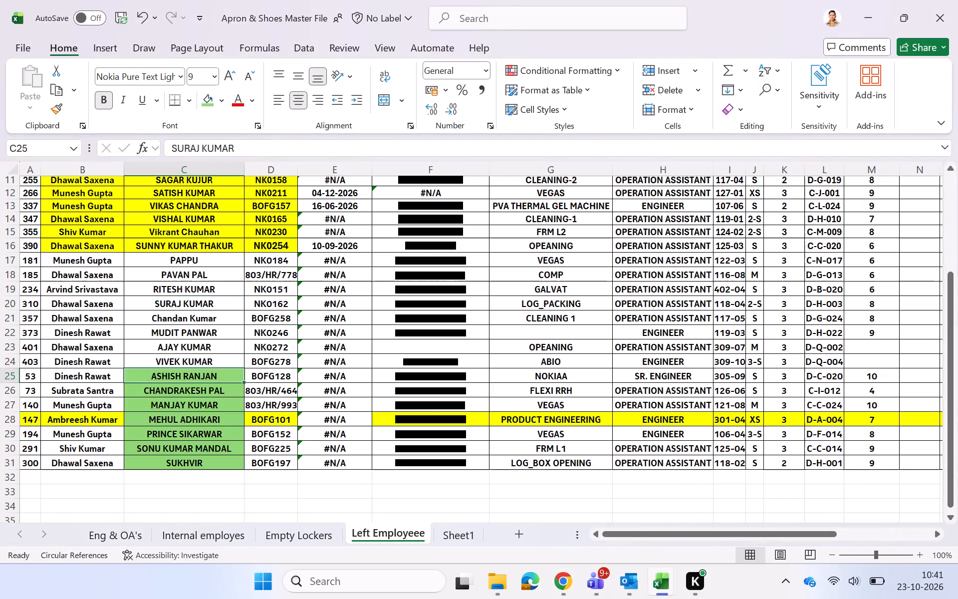
pyautogui.hotkey('alt', 'Tab')
pyautogui.click(187, 142)
pyautogui.hotkey('alt', 'Tab')
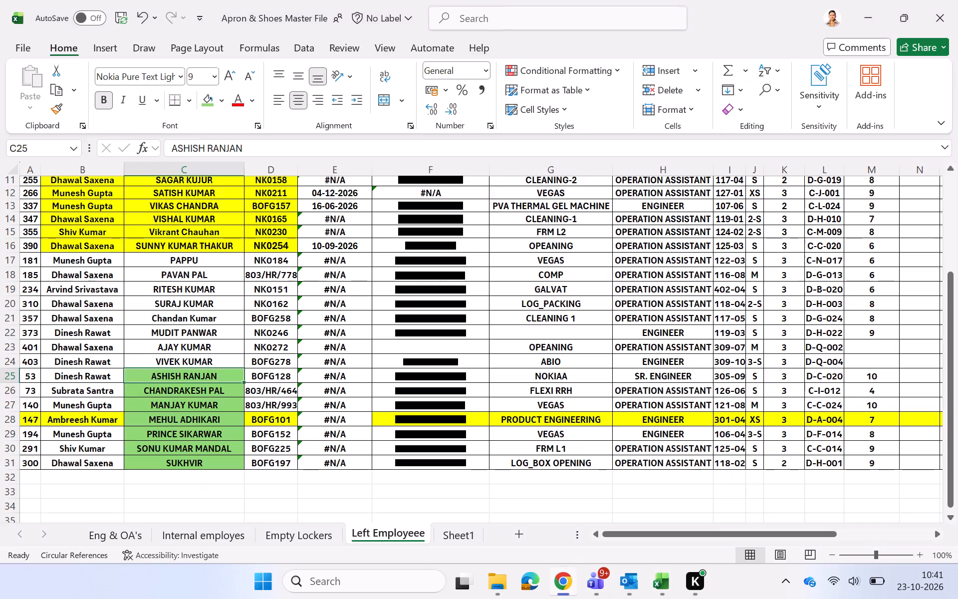
pyautogui.hotkey('alt', 'Tab')
pyautogui.click(364, 239)
pyautogui.press('a')
pyautogui.write('SHIS')
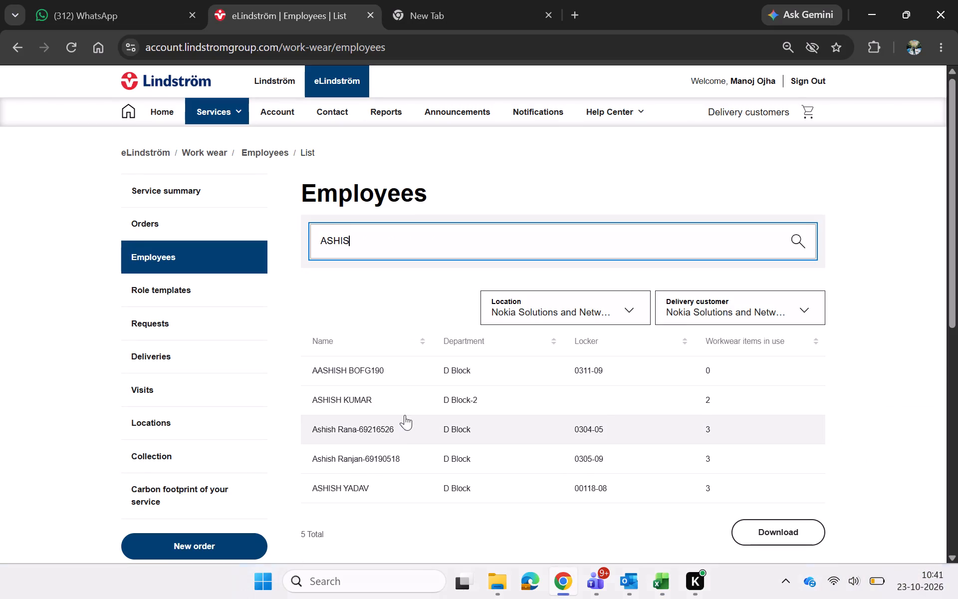
pyautogui.click(392, 454)
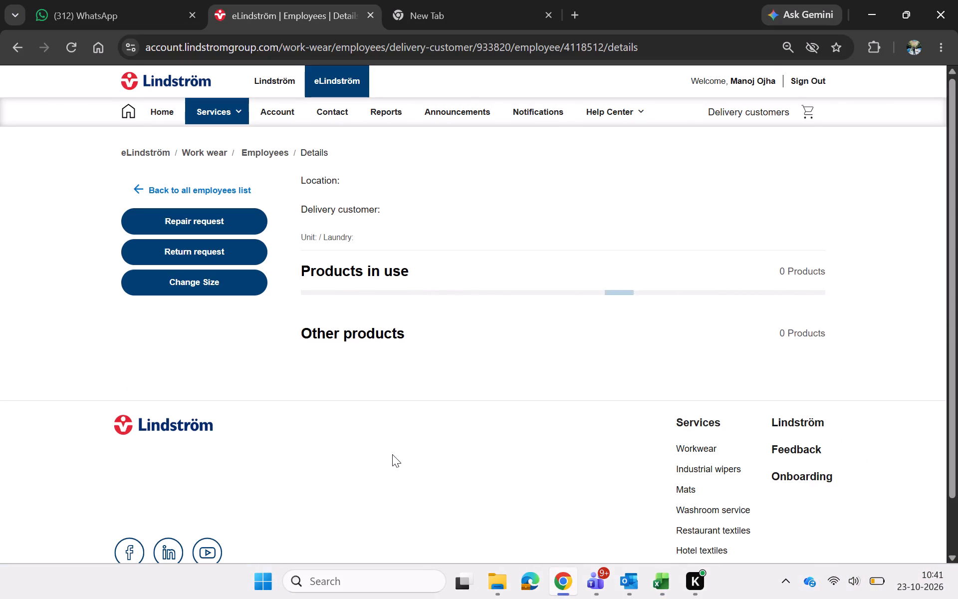
pyautogui.scroll(-1, 392, 454)
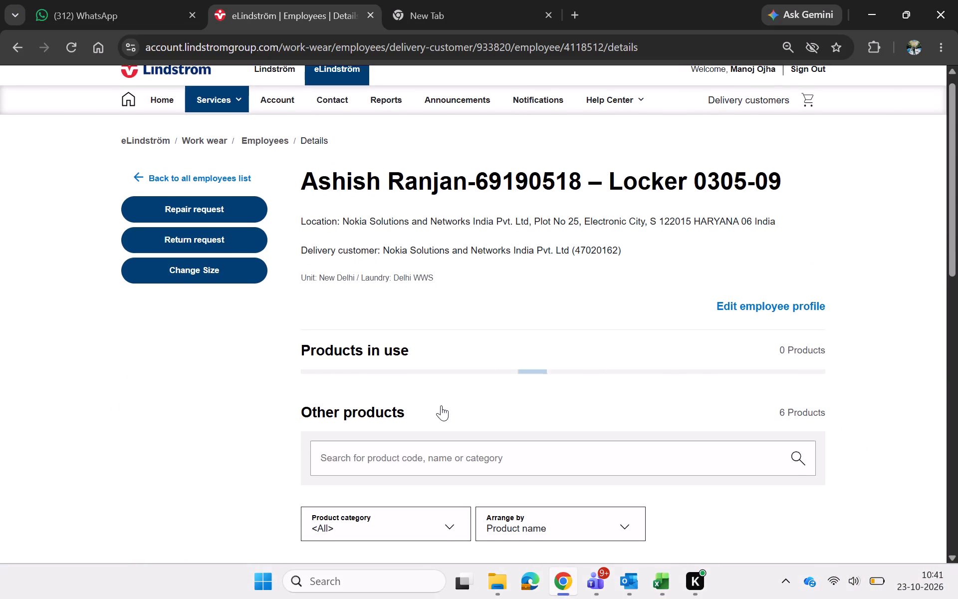
pyautogui.click(540, 440)
pyautogui.click(540, 438)
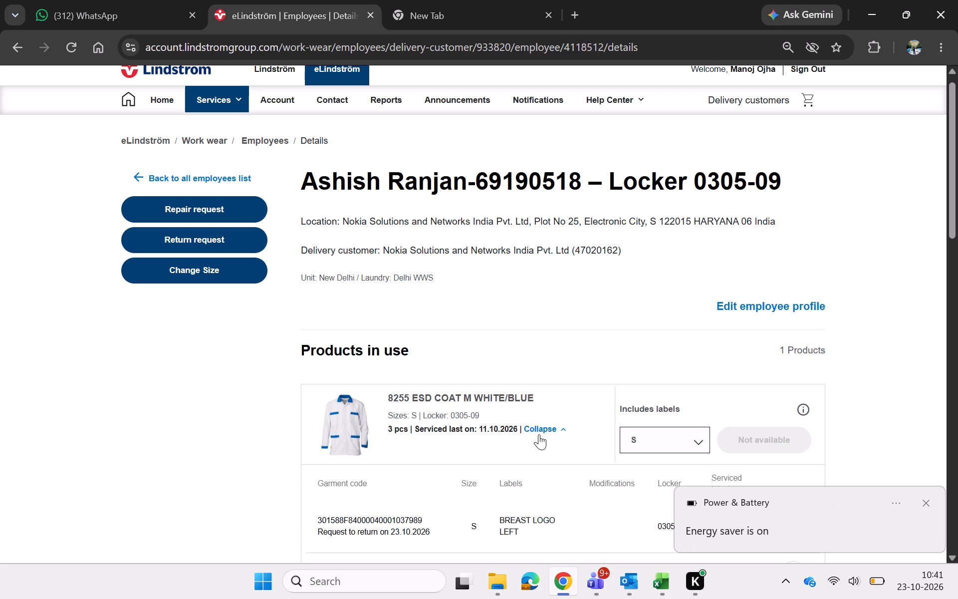
pyautogui.click(206, 178)
pyautogui.hotkey('alt', 'Tab')
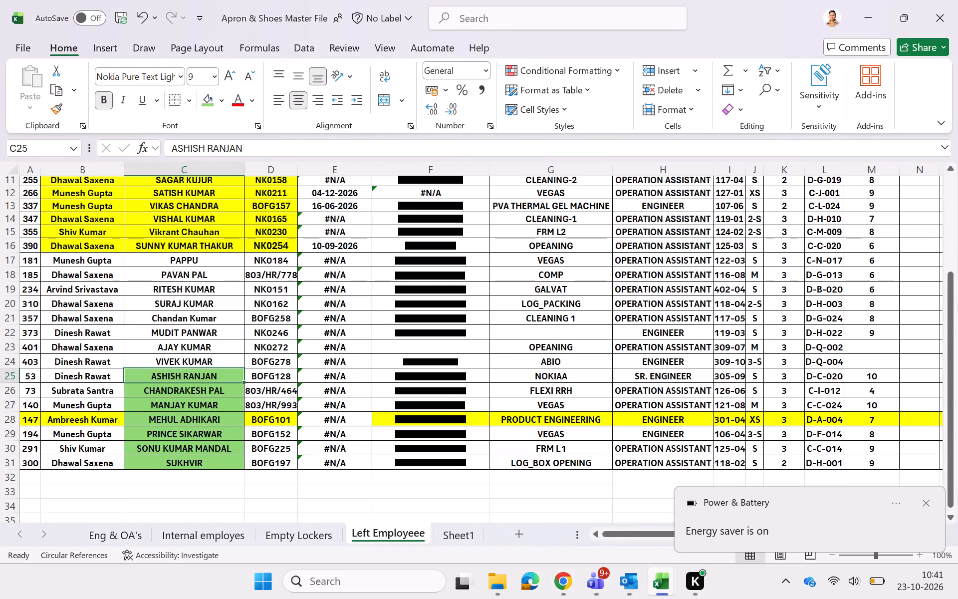
pyautogui.hotkey('alt', 'Tab')
pyautogui.click(480, 239)
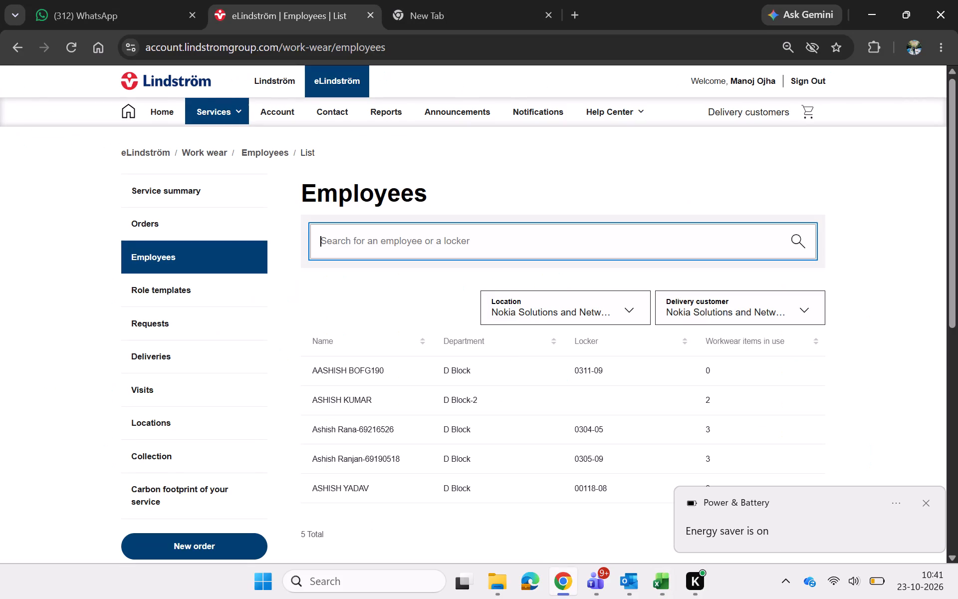
pyautogui.write('CHAND')
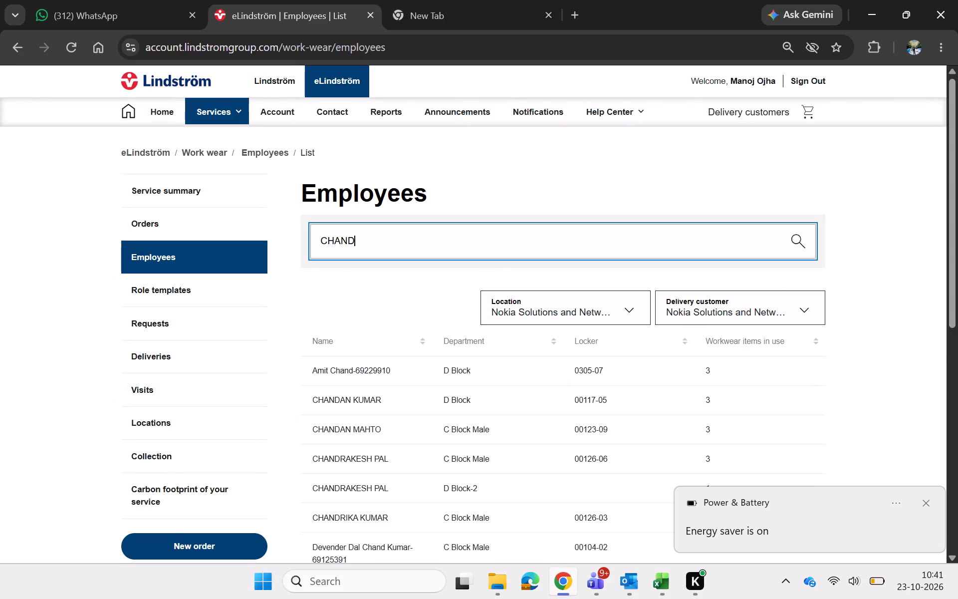
pyautogui.scroll(-1, 514, 488)
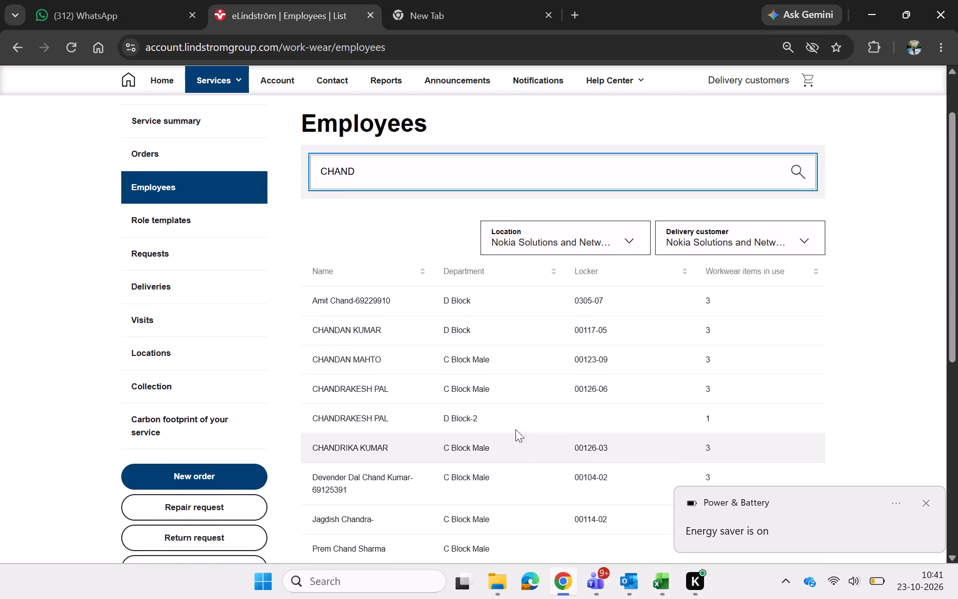
pyautogui.scroll(-1, 517, 412)
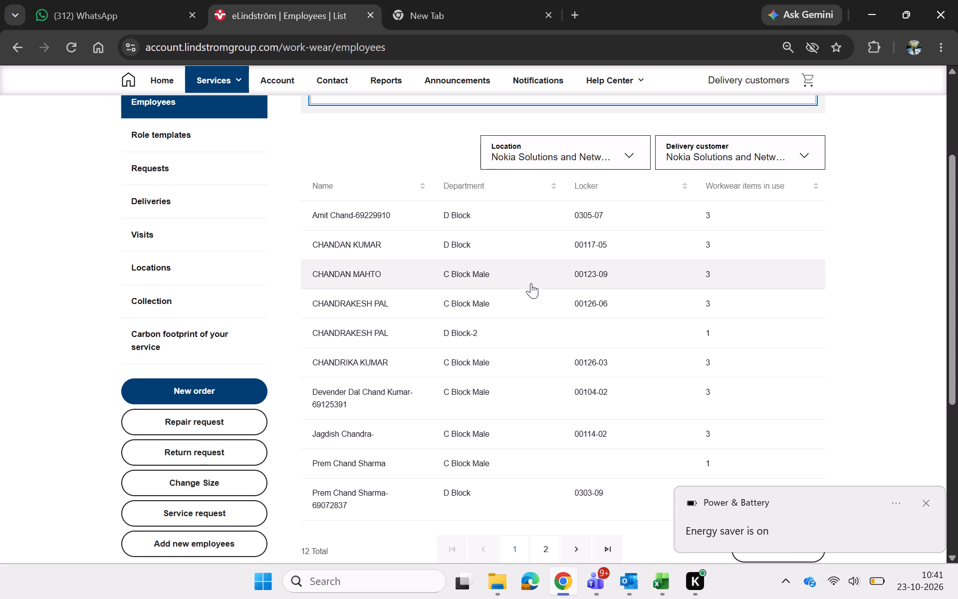
pyautogui.click(526, 296)
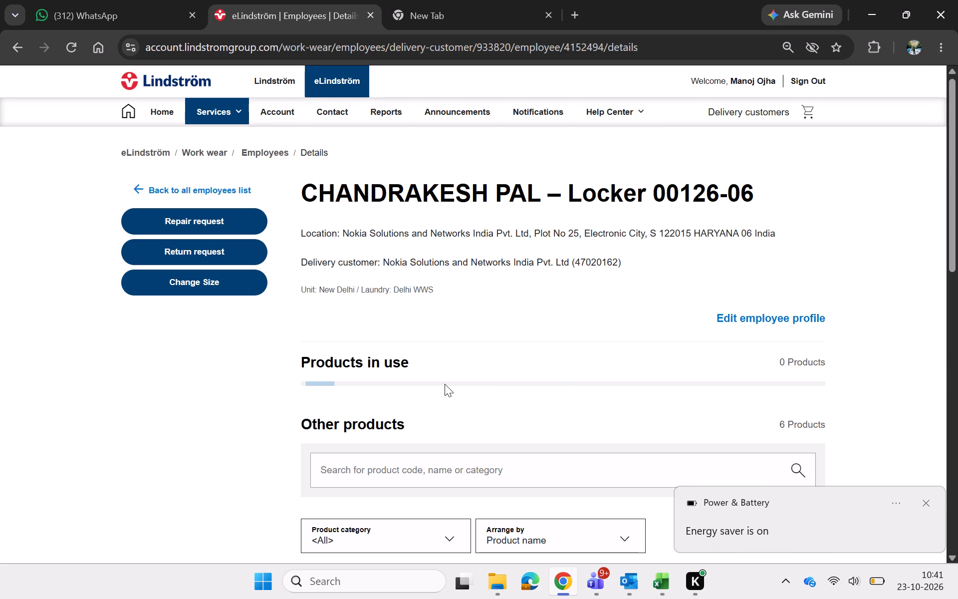
pyautogui.click(545, 439)
pyautogui.scroll(-1, 545, 439)
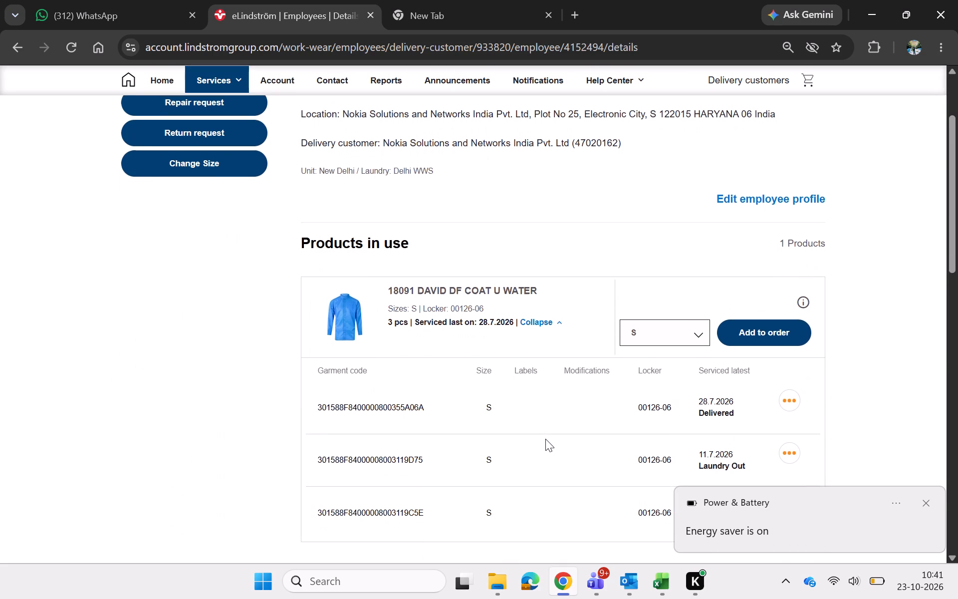
# Submit a return request for all 18091 DAVID DF COAT U WATER garments of locker 00126-06, starting 24.10.2026.
pyautogui.click(241, 127)
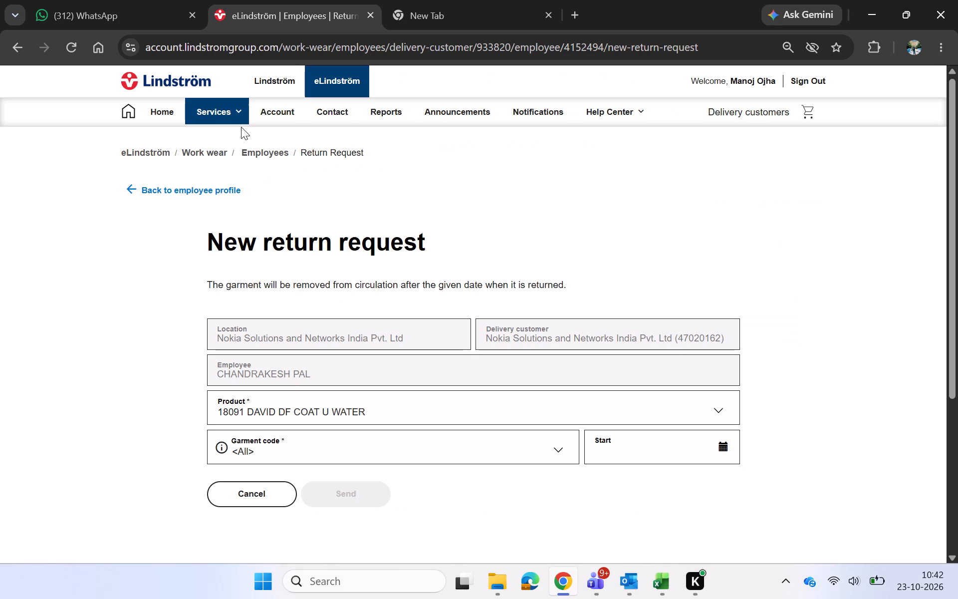
pyautogui.click(721, 447)
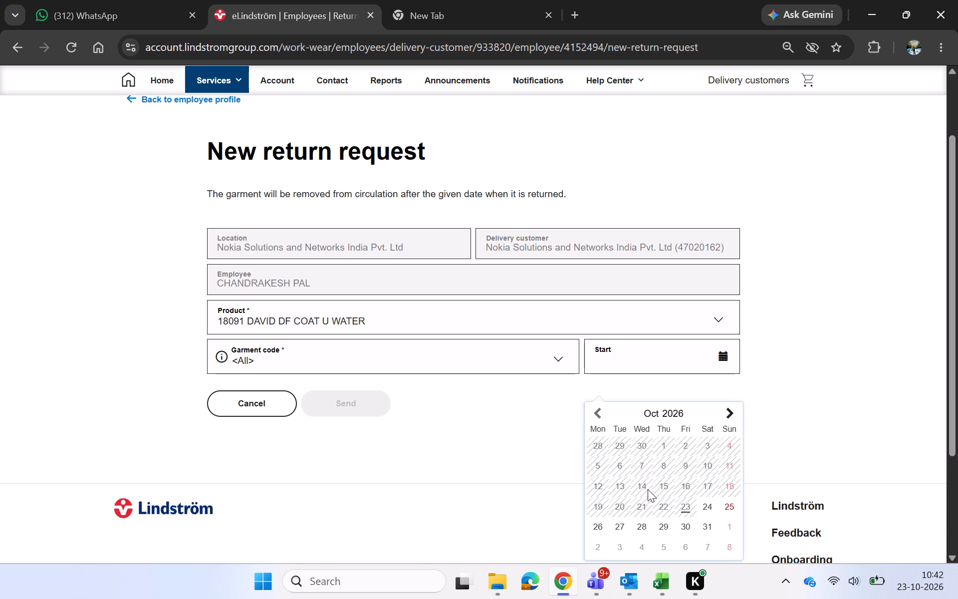
pyautogui.doubleClick(702, 503)
pyautogui.click(358, 413)
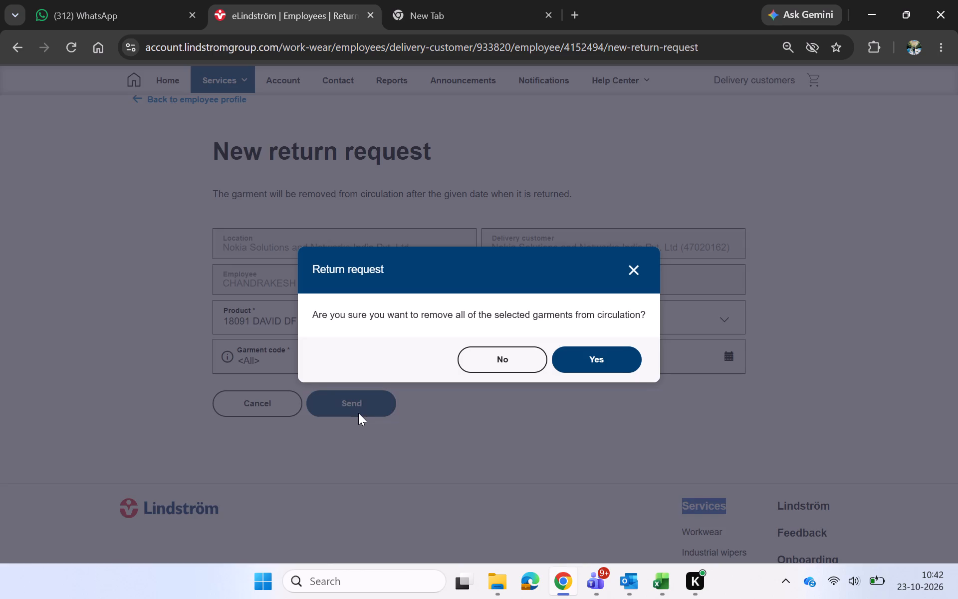
pyautogui.click(612, 382)
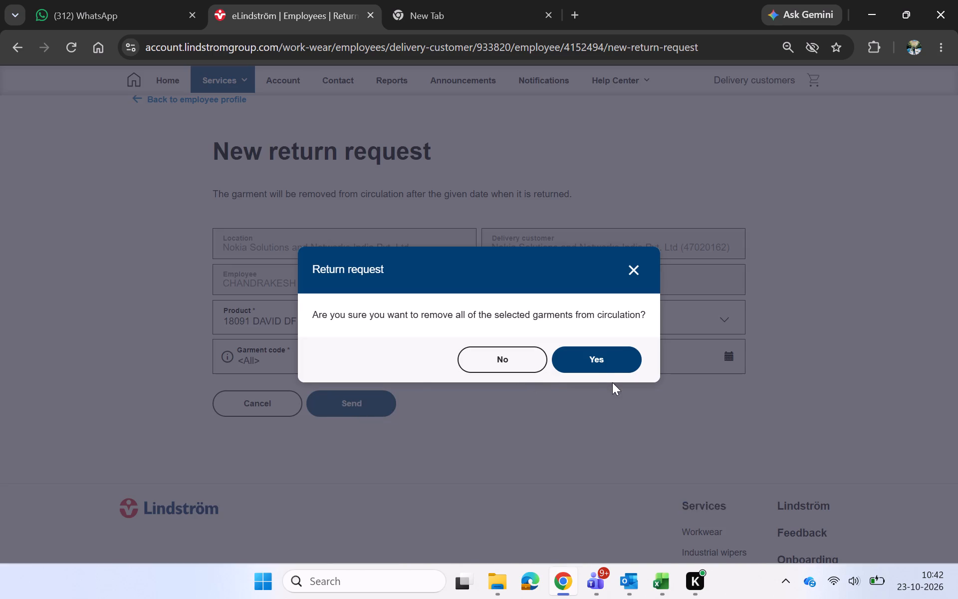
pyautogui.click(351, 399)
pyautogui.click(594, 363)
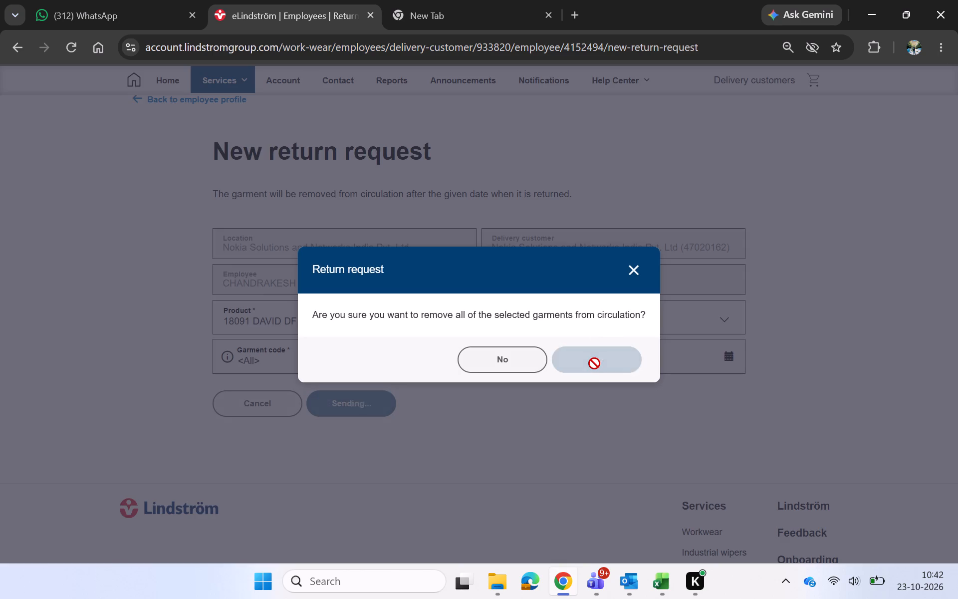
pyautogui.hotkey('alt', 'Tab')
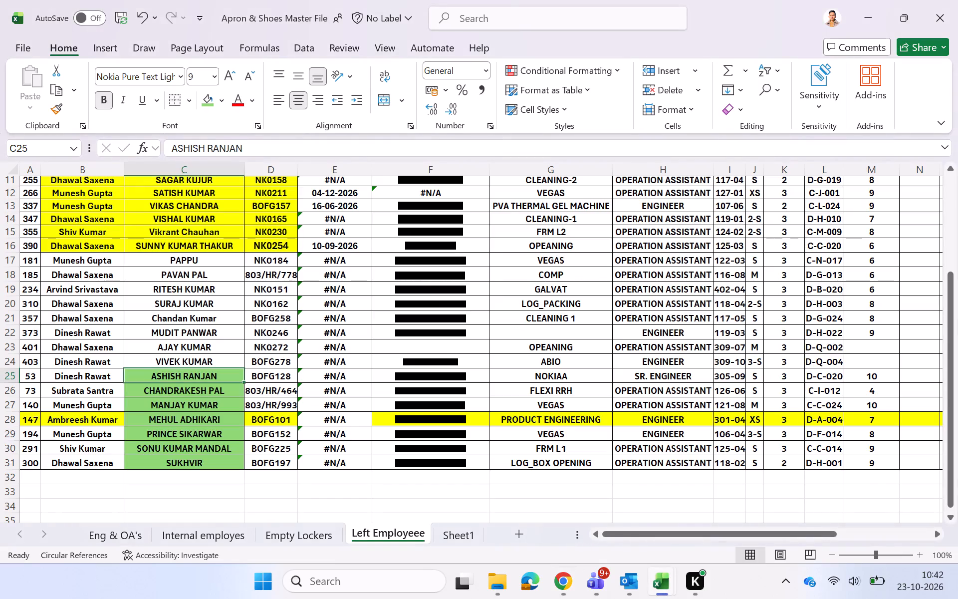
pyautogui.press('Down')
pyautogui.press('Down')
pyautogui.hotkey('alt', 'Tab')
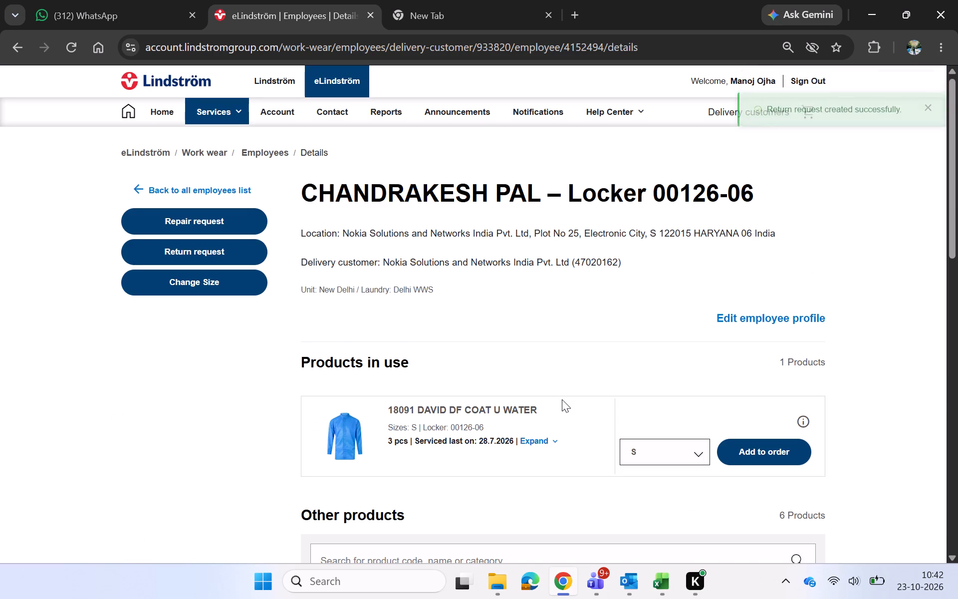
pyautogui.hotkey('alt', 'Tab')
pyautogui.scroll(-1, 562, 399)
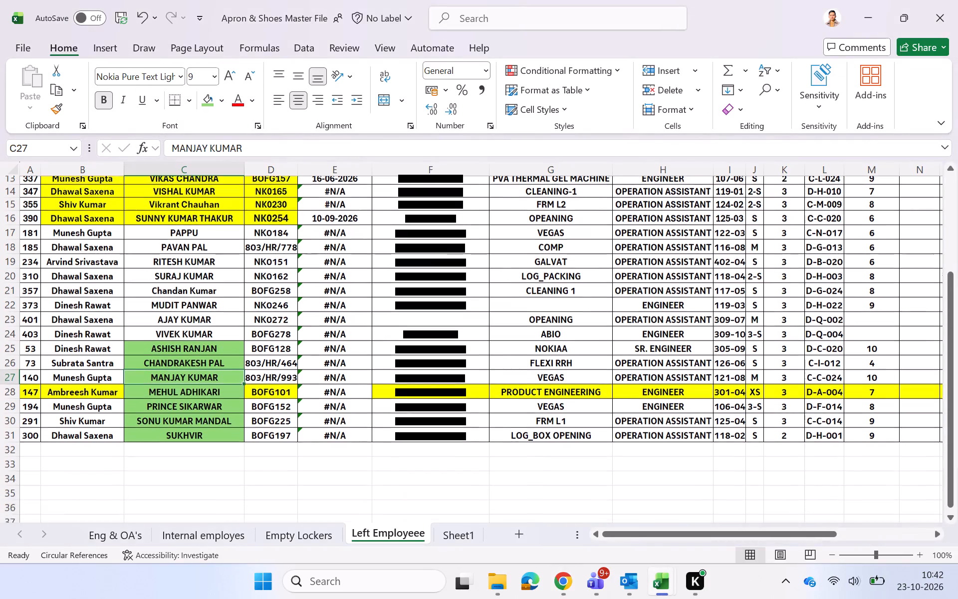
pyautogui.scroll(-1, 562, 399)
pyautogui.hotkey('alt', 'Tab')
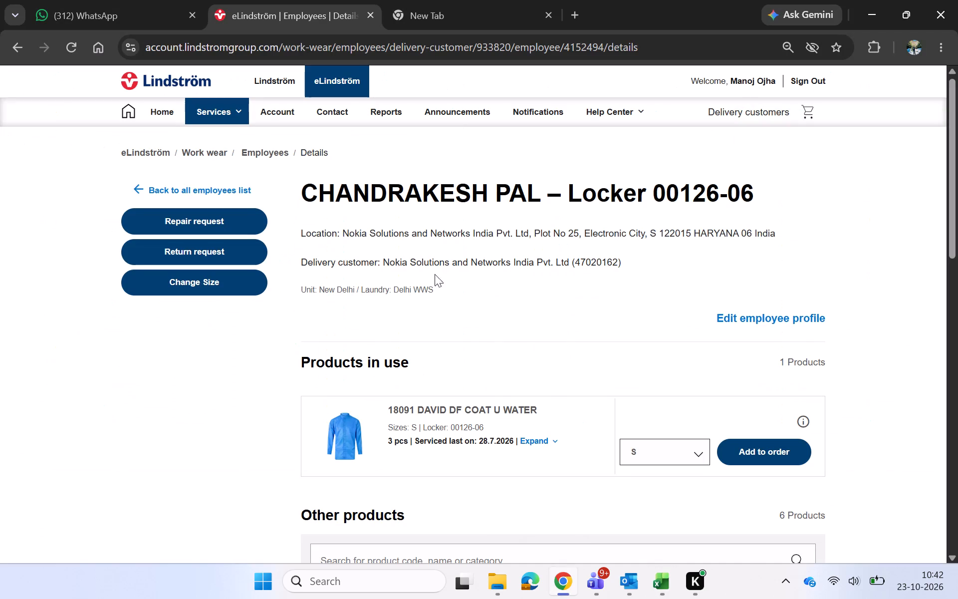
pyautogui.click(216, 191)
pyautogui.click(450, 248)
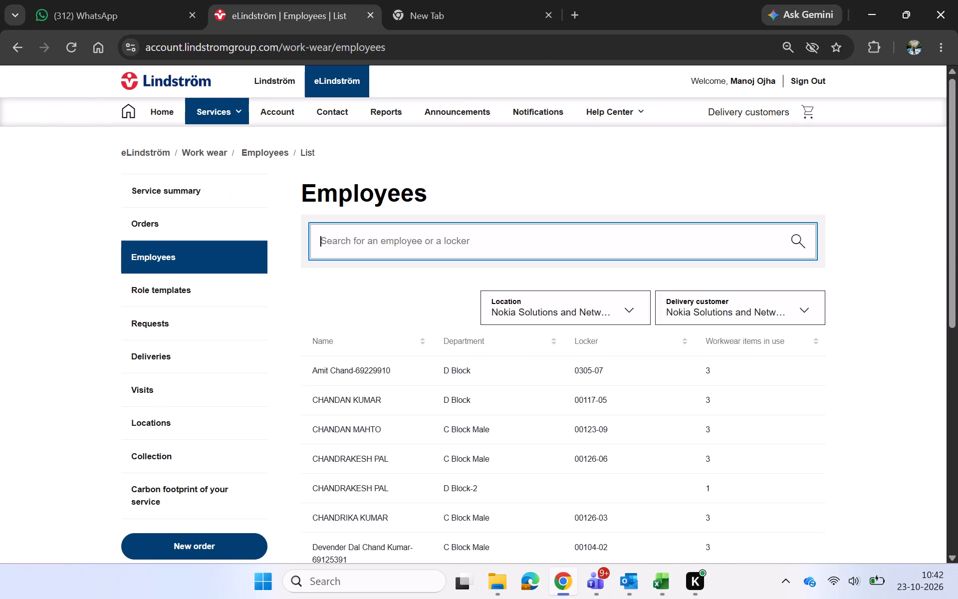
pyautogui.write('MANJ')
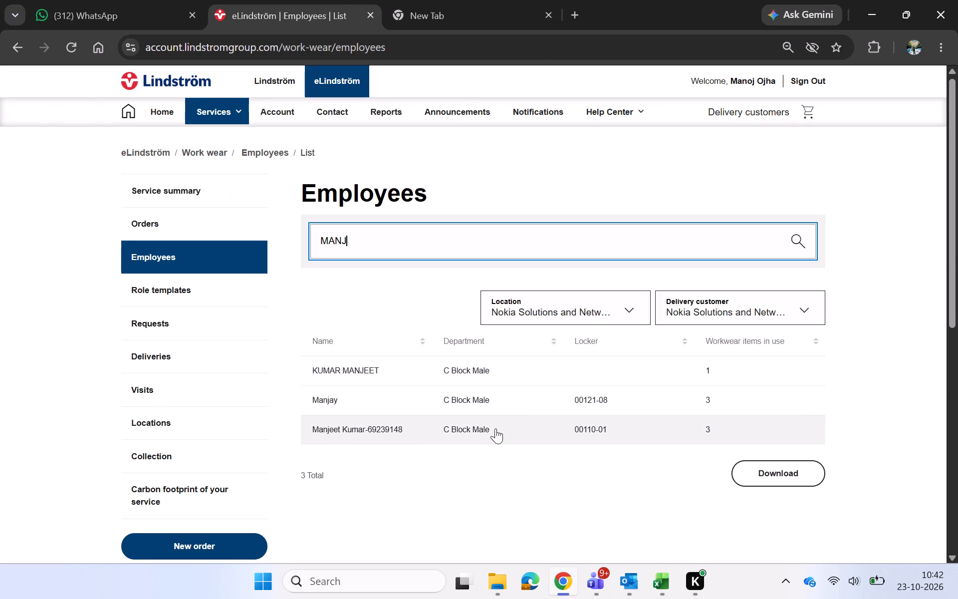
pyautogui.click(478, 404)
pyautogui.hotkey('alt', 'Tab')
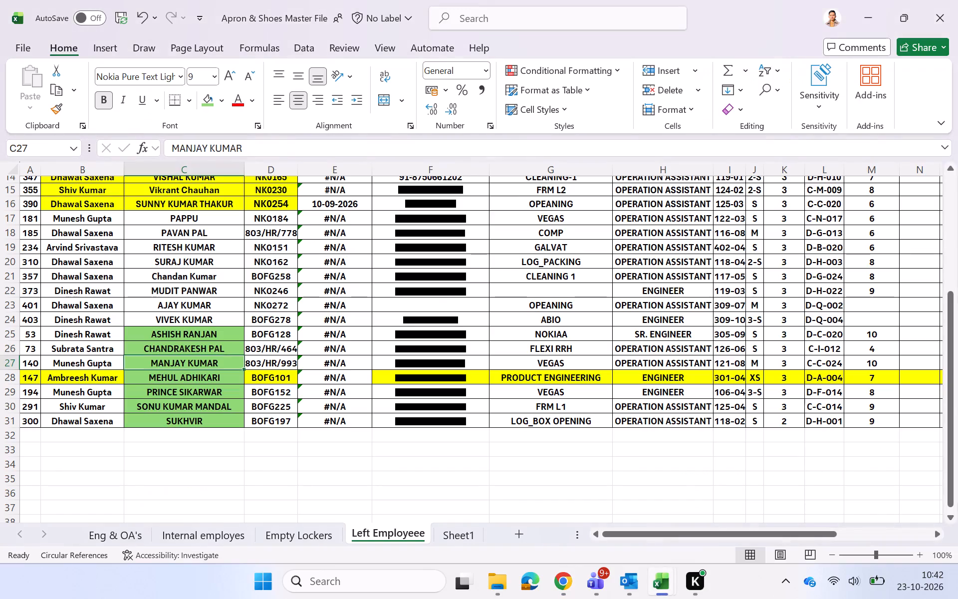
pyautogui.hotkey('alt', 'Tab')
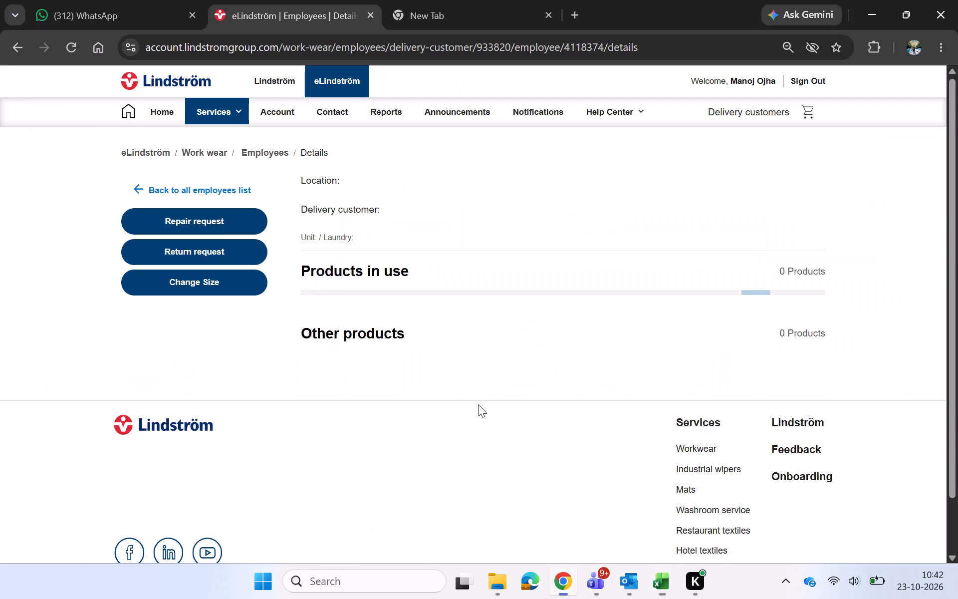
pyautogui.click(550, 444)
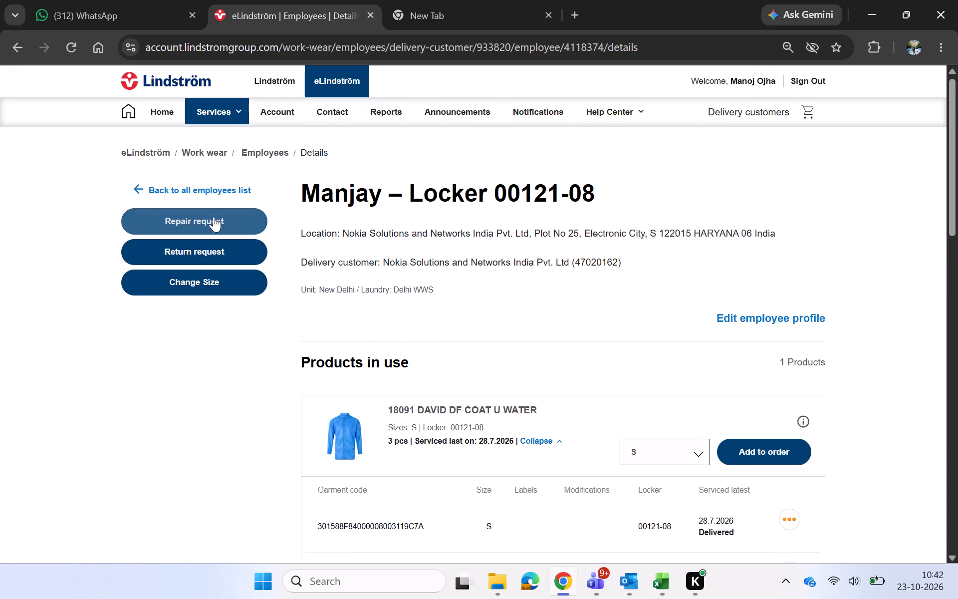
pyautogui.click(211, 252)
pyautogui.click(730, 454)
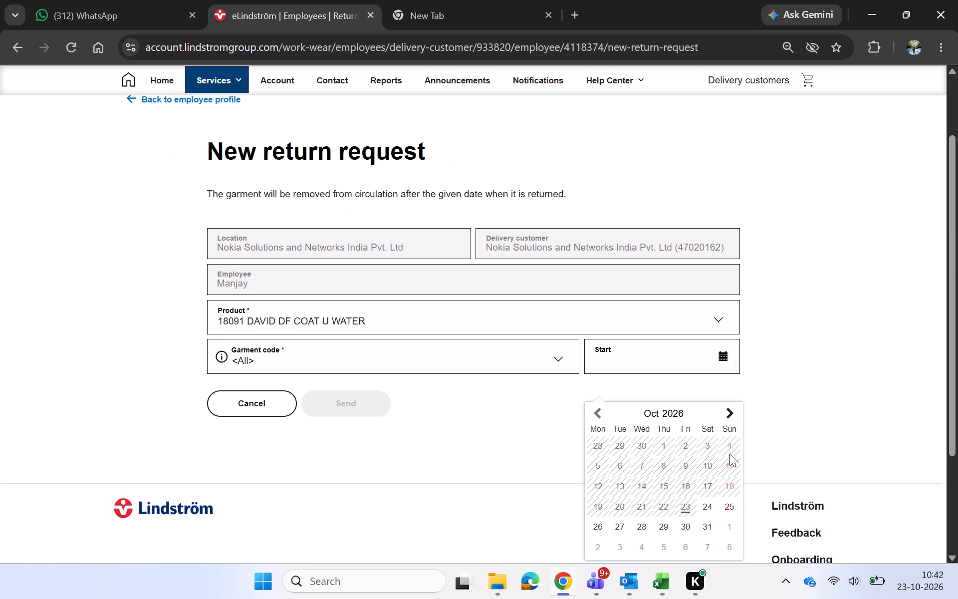
pyautogui.click(712, 504)
pyautogui.click(357, 414)
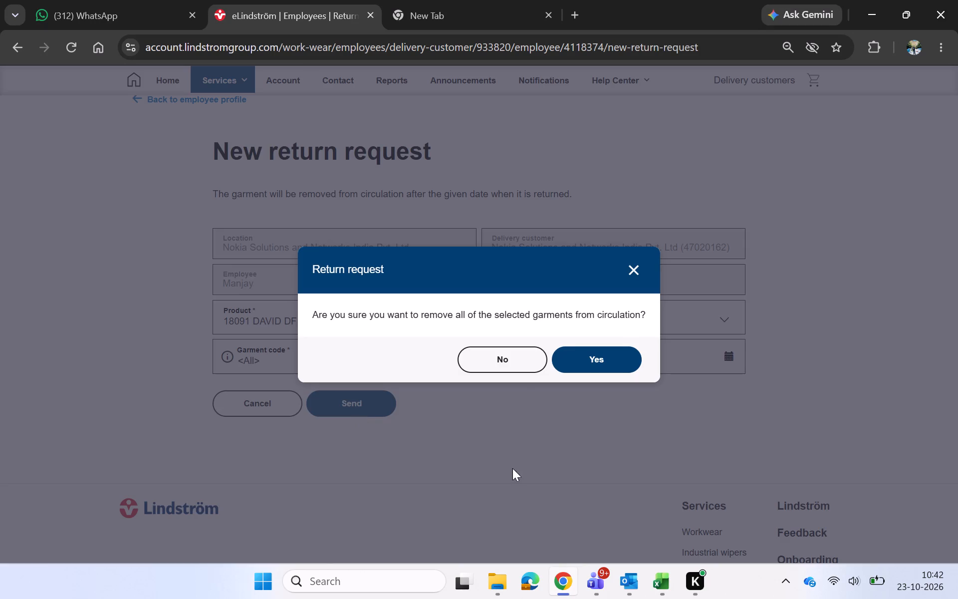
pyautogui.click(585, 358)
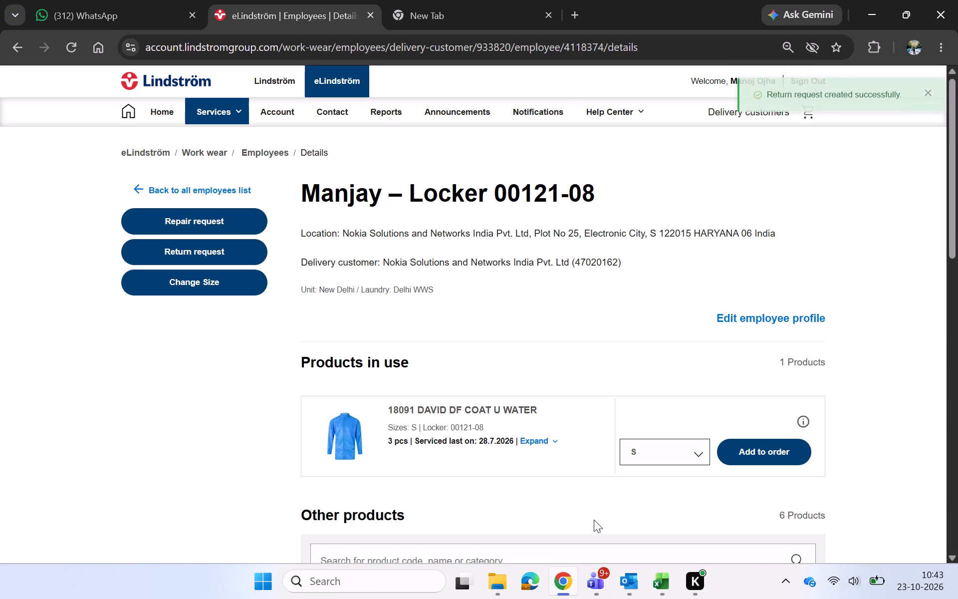
pyautogui.hotkey('alt', 'Tab')
pyautogui.press('Down')
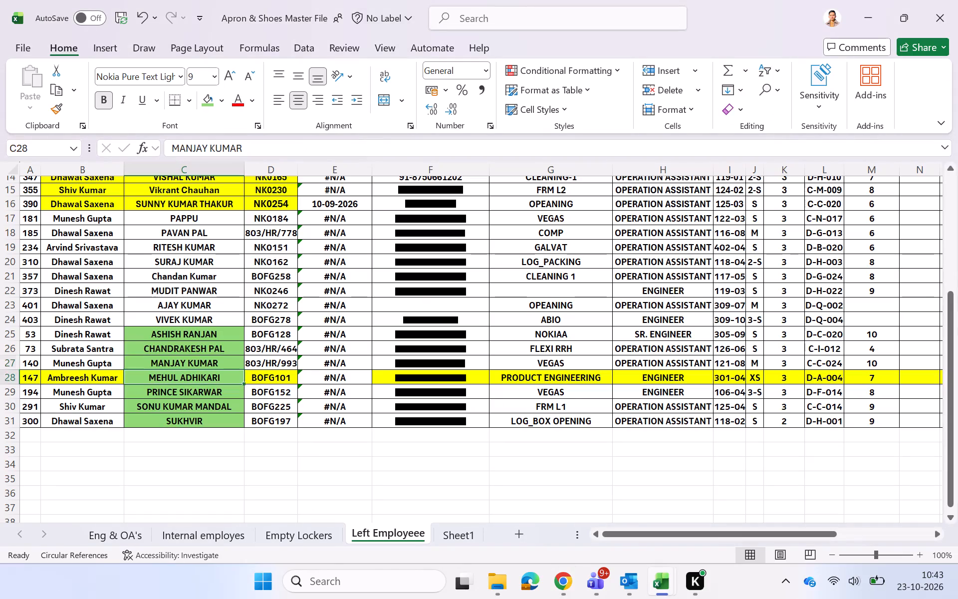
pyautogui.press('Down')
pyautogui.hotkey('alt', 'Tab')
pyautogui.click(243, 187)
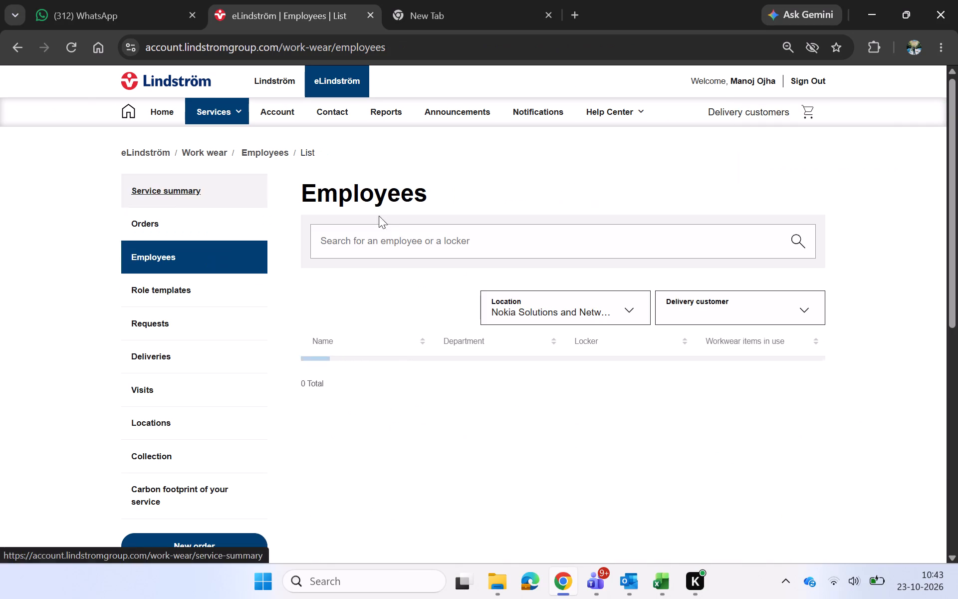
pyautogui.click(399, 238)
pyautogui.write('PRINCE')
pyautogui.click(454, 436)
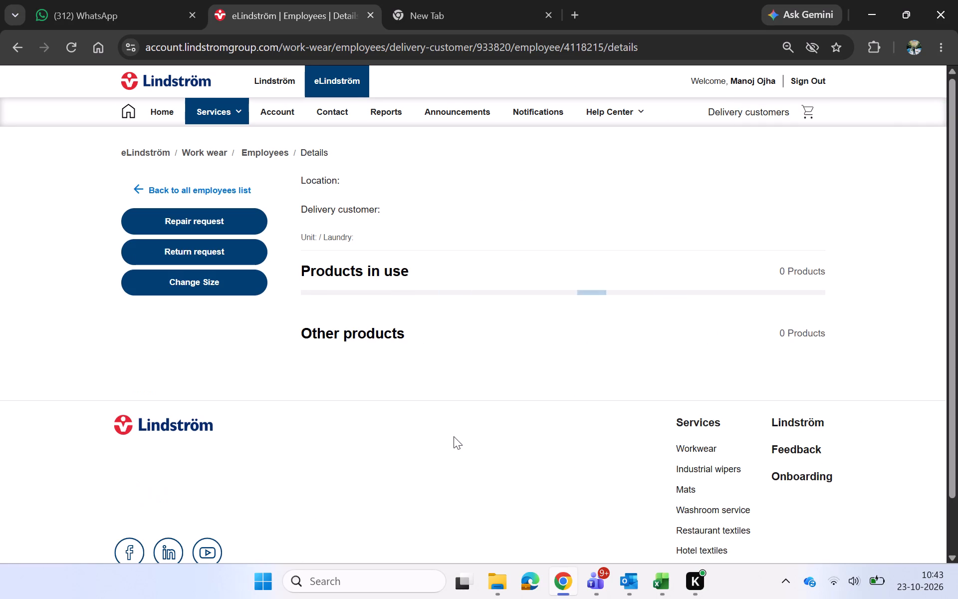
pyautogui.scroll(-1, 454, 436)
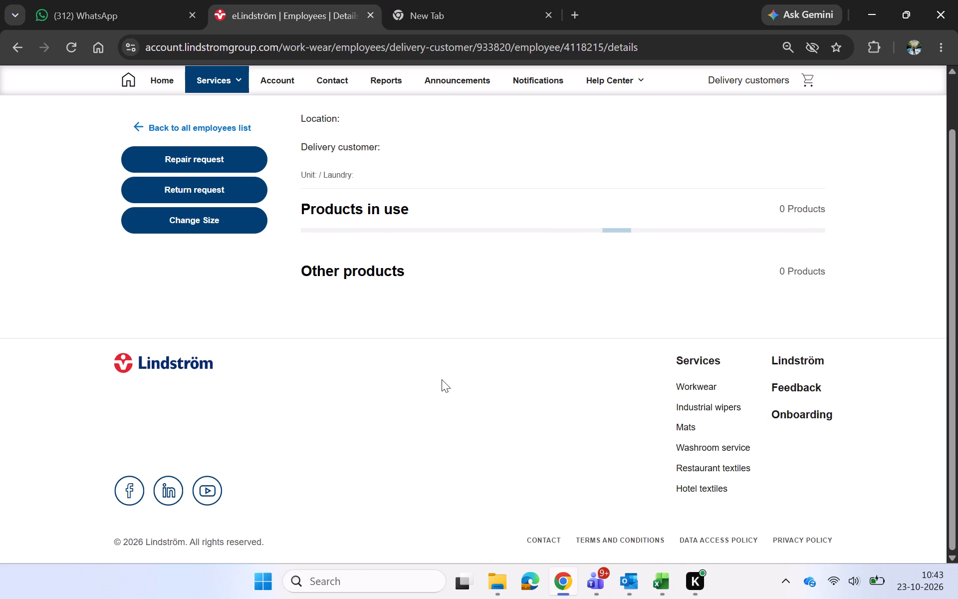
pyautogui.scroll(-1, 442, 379)
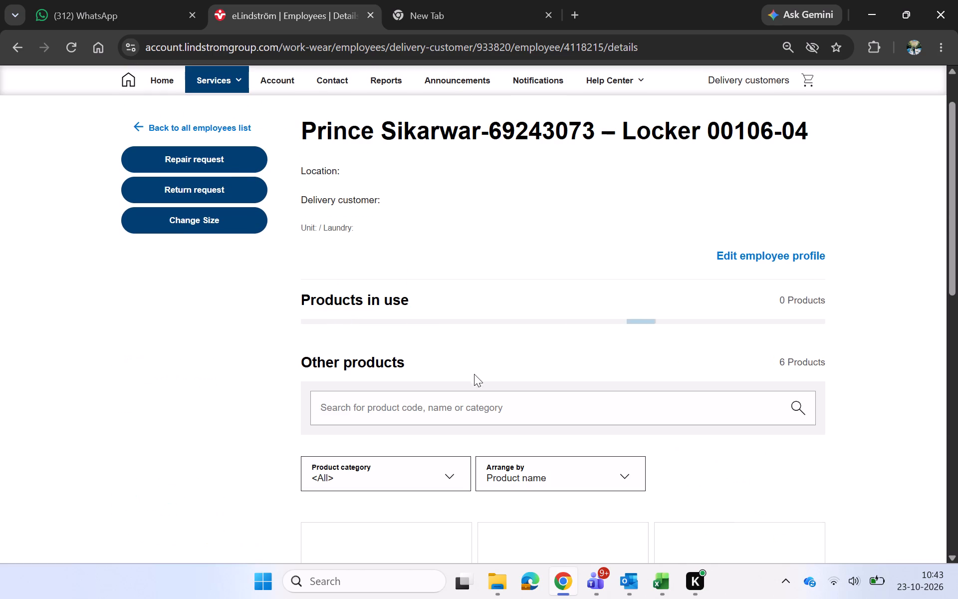
pyautogui.click(533, 374)
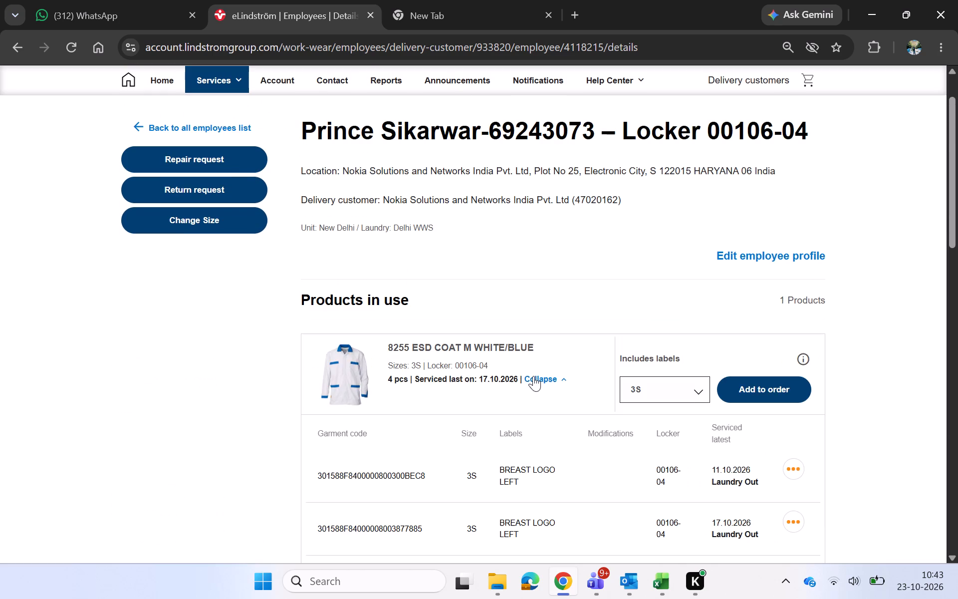
# Submit a return request for all 8255 ESD COAT M WHITE/BLUE garments of locker 00106-04, starting 24.10.2026.
pyautogui.click(241, 201)
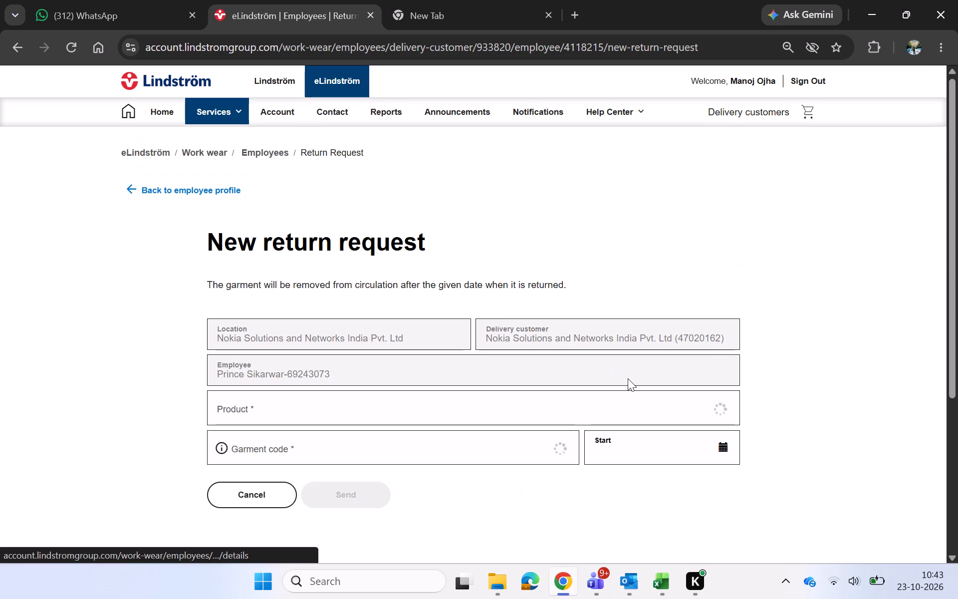
pyautogui.click(716, 442)
pyautogui.click(705, 507)
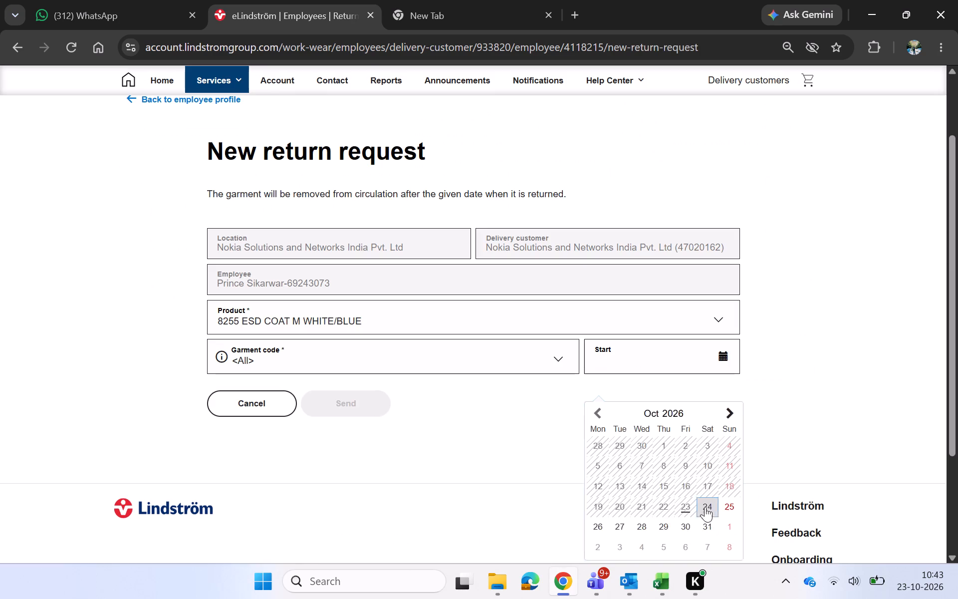
pyautogui.click(372, 389)
pyautogui.click(370, 395)
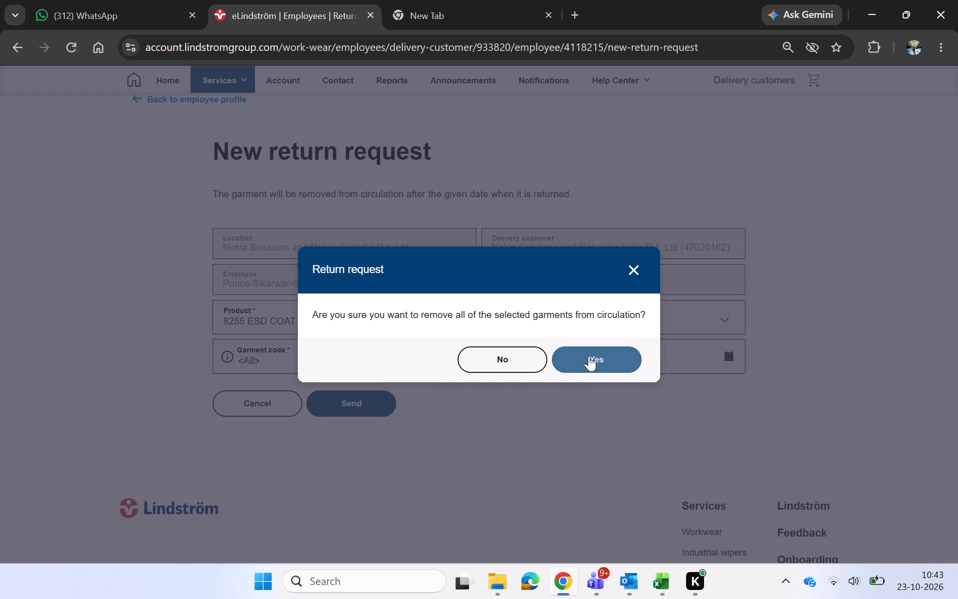
pyautogui.click(592, 355)
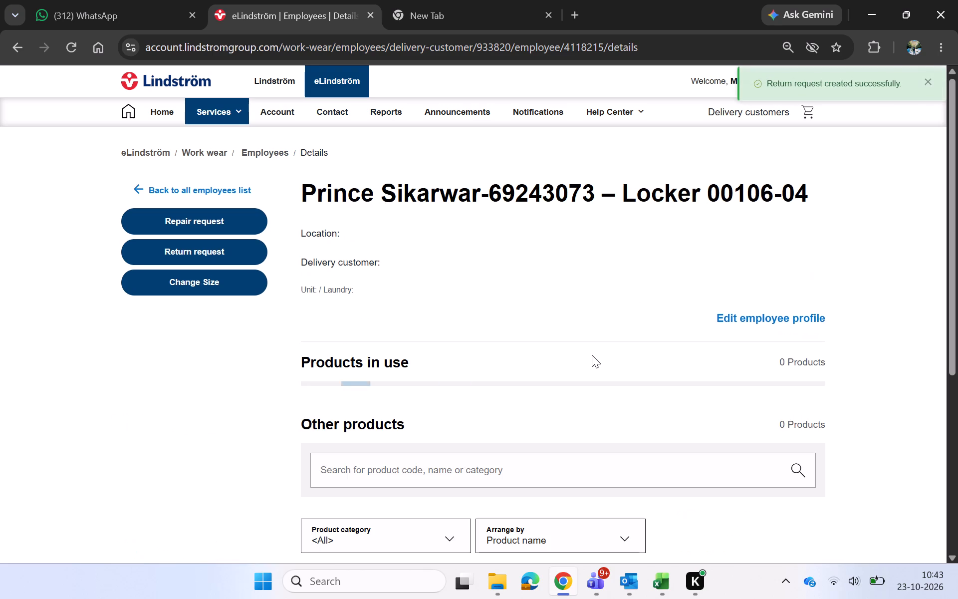
pyautogui.hotkey('alt', 'Tab')
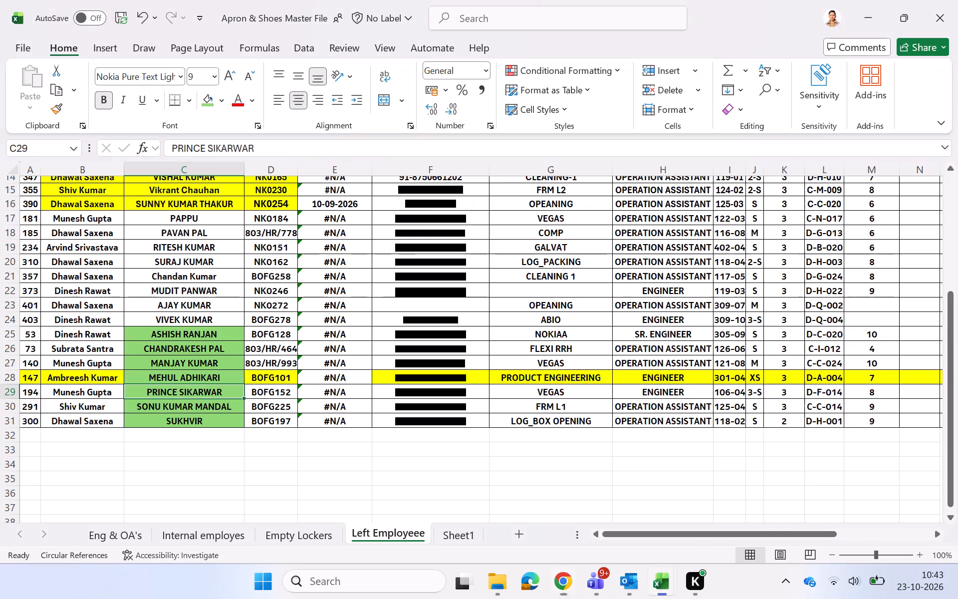
pyautogui.hotkey('alt', 'Tab')
pyautogui.click(228, 199)
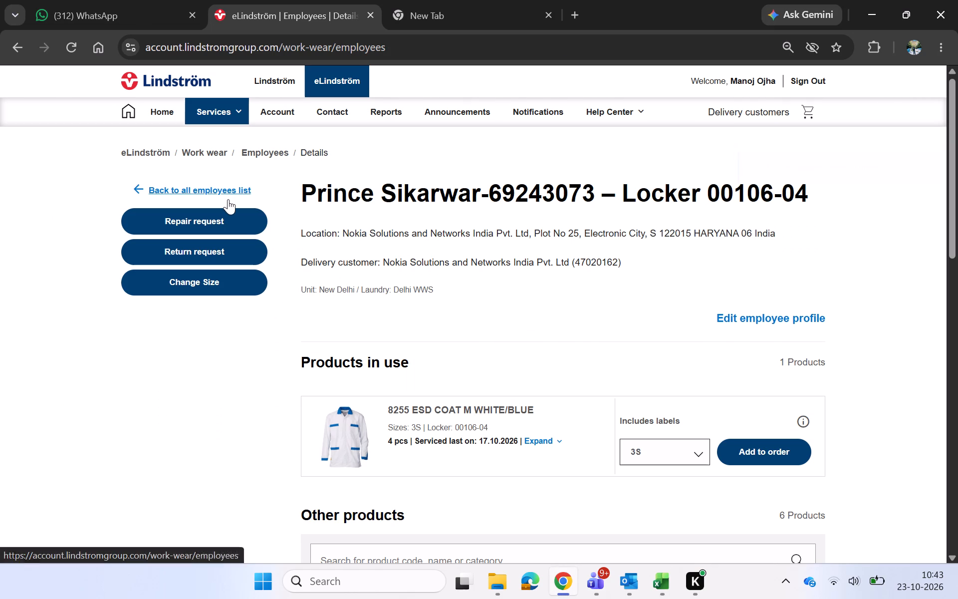
pyautogui.click(392, 237)
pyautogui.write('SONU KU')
# Check the locker number in row 30 of the left-employee sheet in Excel.
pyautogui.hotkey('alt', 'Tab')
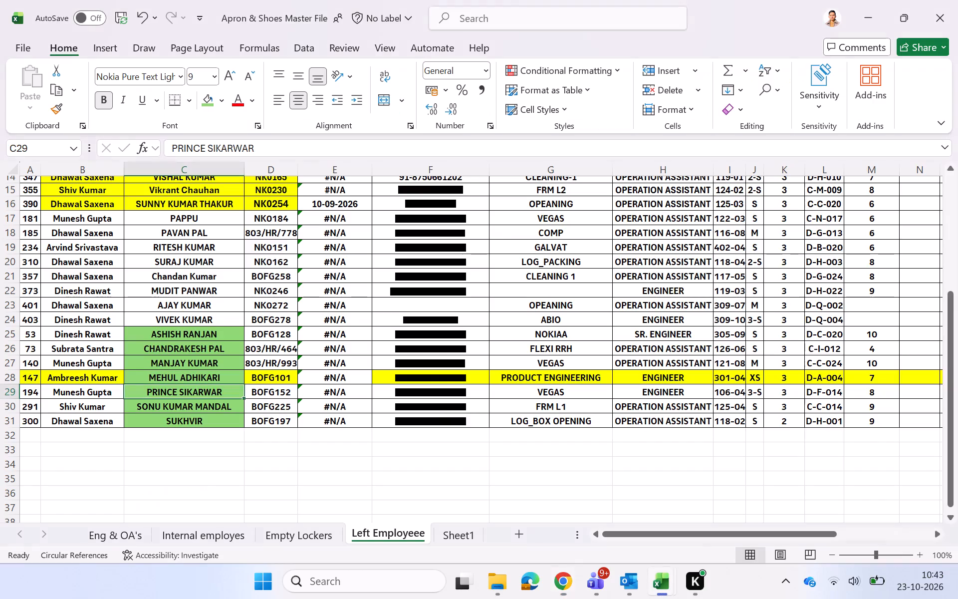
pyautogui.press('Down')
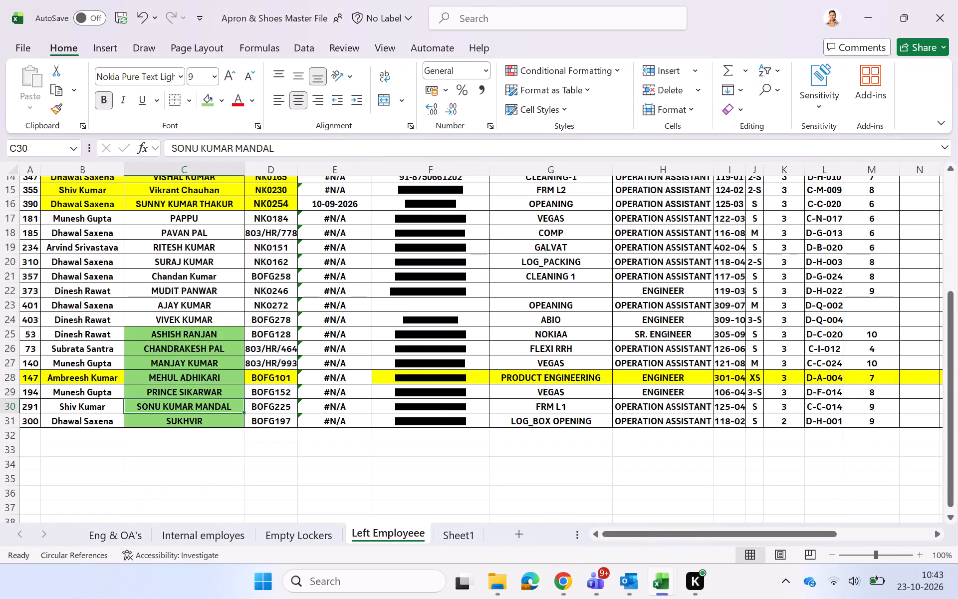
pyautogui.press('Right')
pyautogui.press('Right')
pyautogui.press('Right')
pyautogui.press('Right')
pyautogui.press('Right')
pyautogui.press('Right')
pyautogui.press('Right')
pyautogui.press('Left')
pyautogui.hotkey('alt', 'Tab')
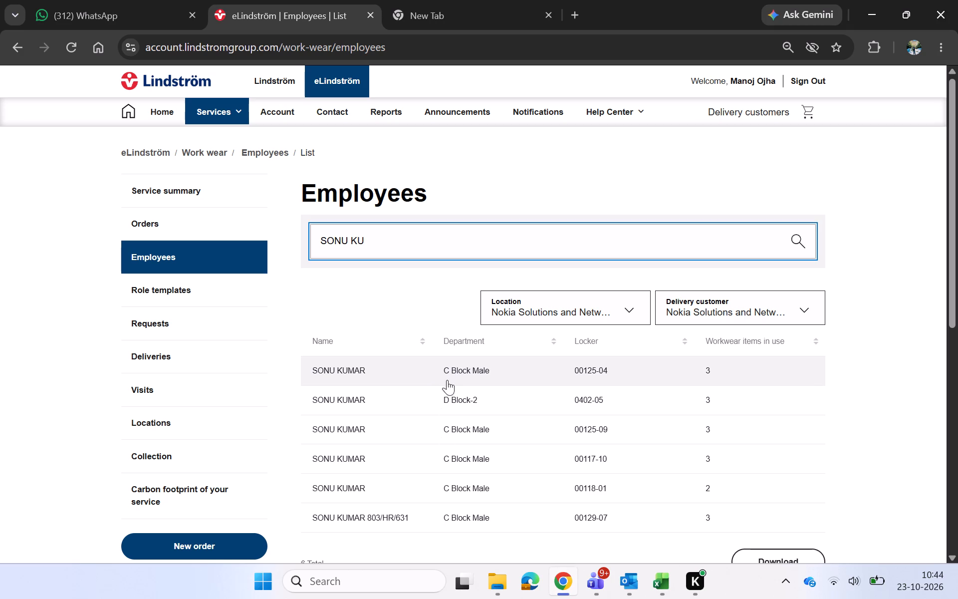
pyautogui.scroll(-1, 440, 484)
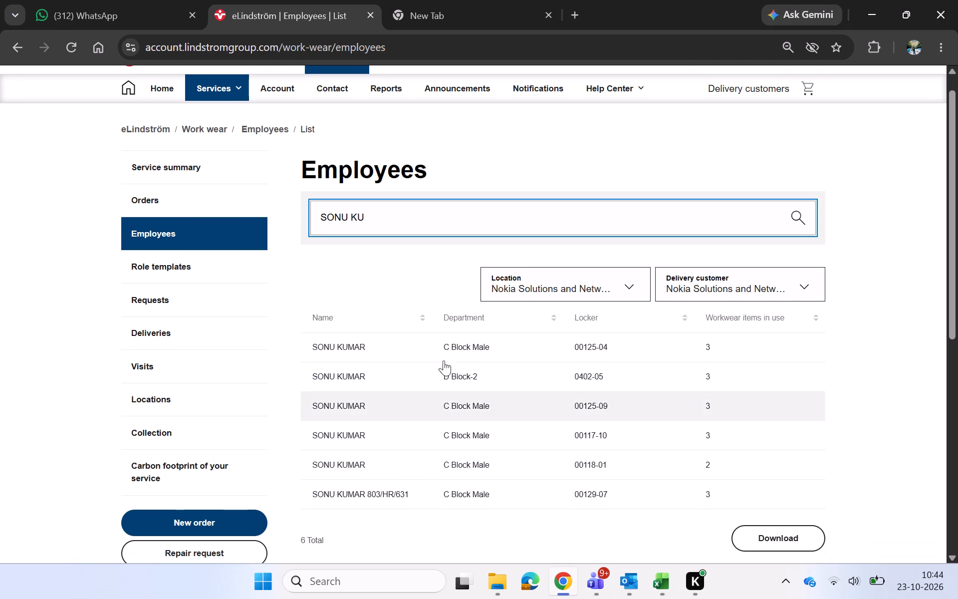
pyautogui.click(446, 350)
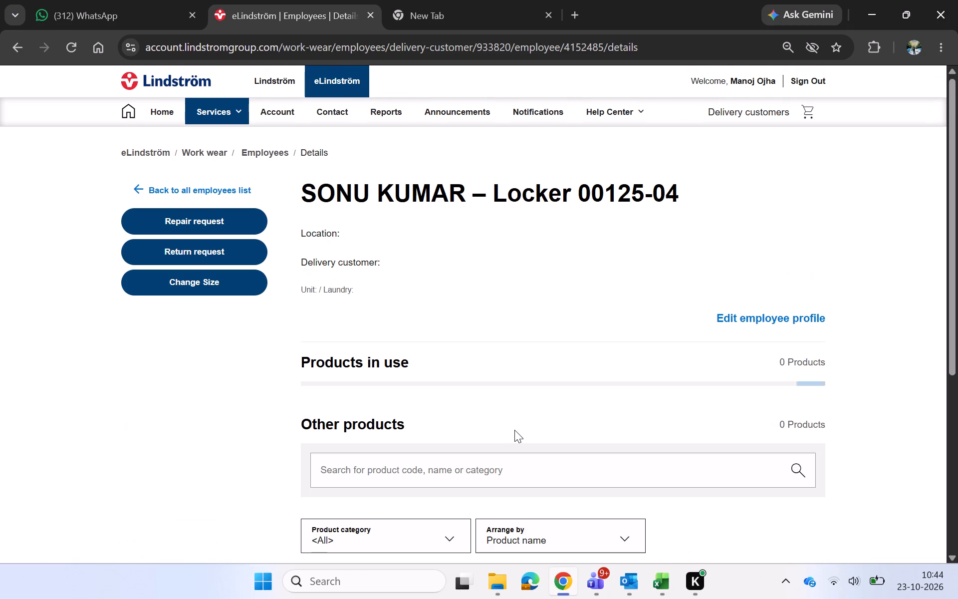
pyautogui.scroll(-1, 514, 430)
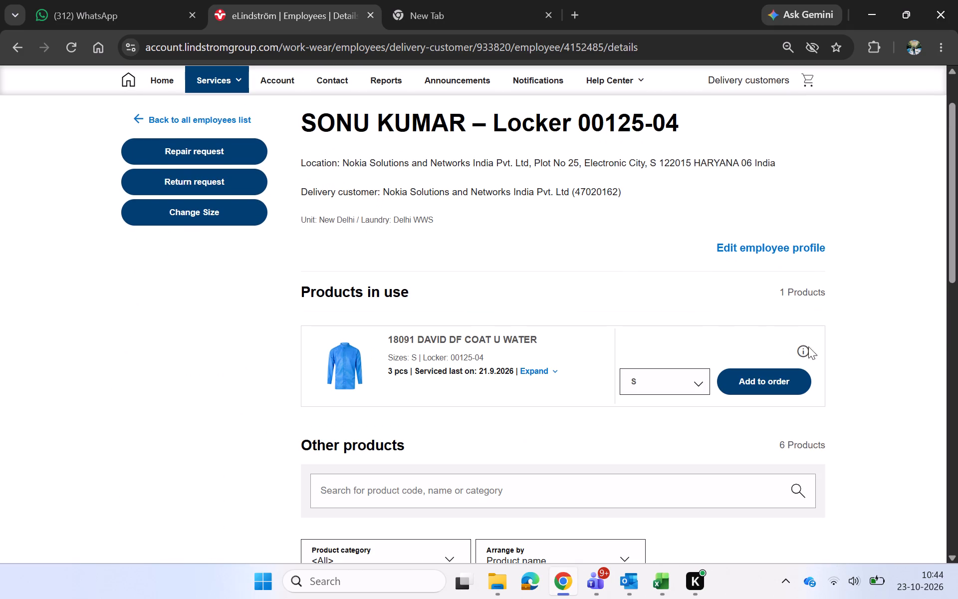
pyautogui.click(544, 375)
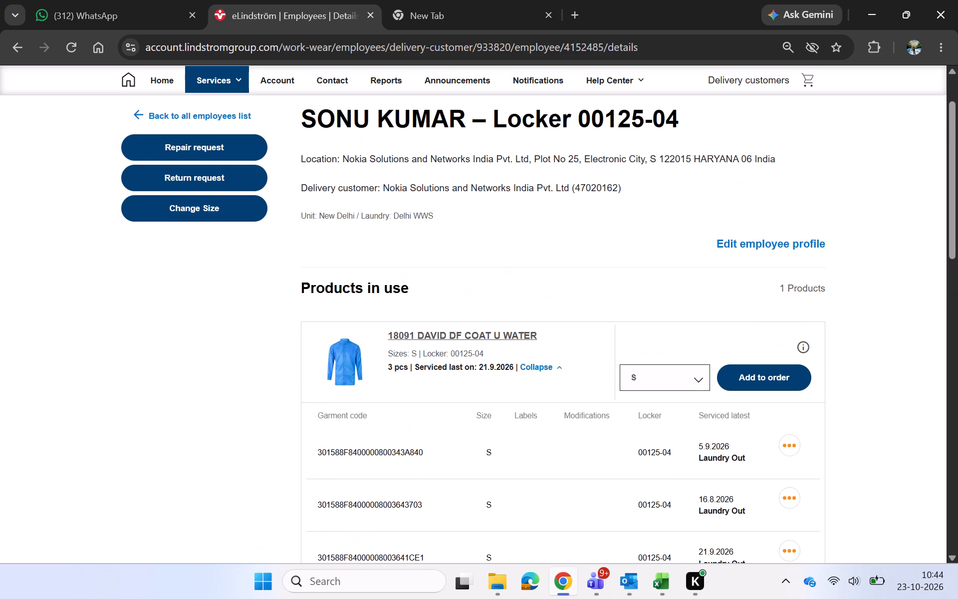
# Submit a return request for all 18091 DAVID DF COAT U WATER garments of locker 00125-04, starting 24.10.2026.
pyautogui.click(254, 179)
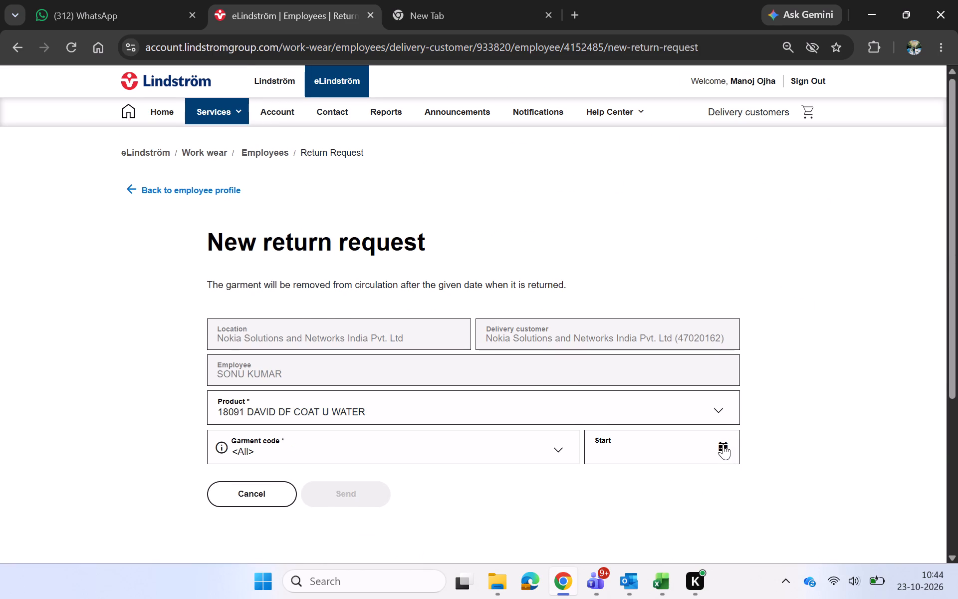
pyautogui.click(723, 444)
pyautogui.click(704, 512)
pyautogui.click(353, 410)
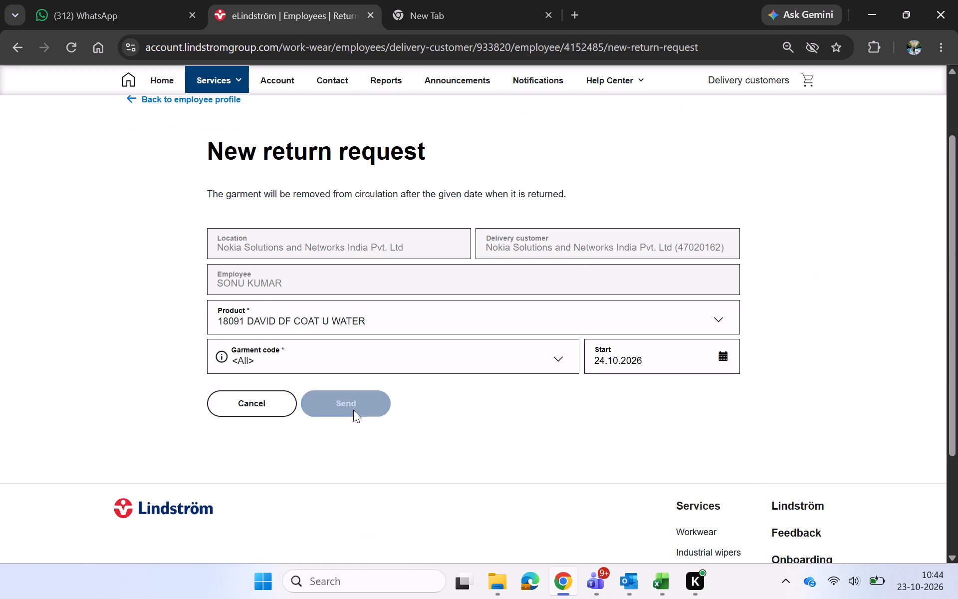
pyautogui.click(579, 366)
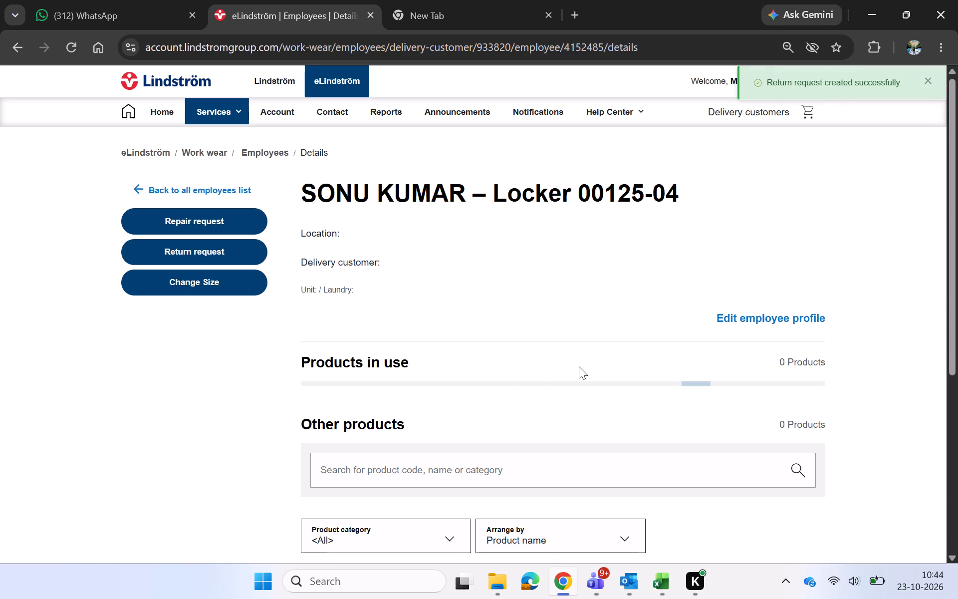
# Return to the left-employee sheet in Excel to find the next employee to look up.
pyautogui.hotkey('alt', 'Tab')
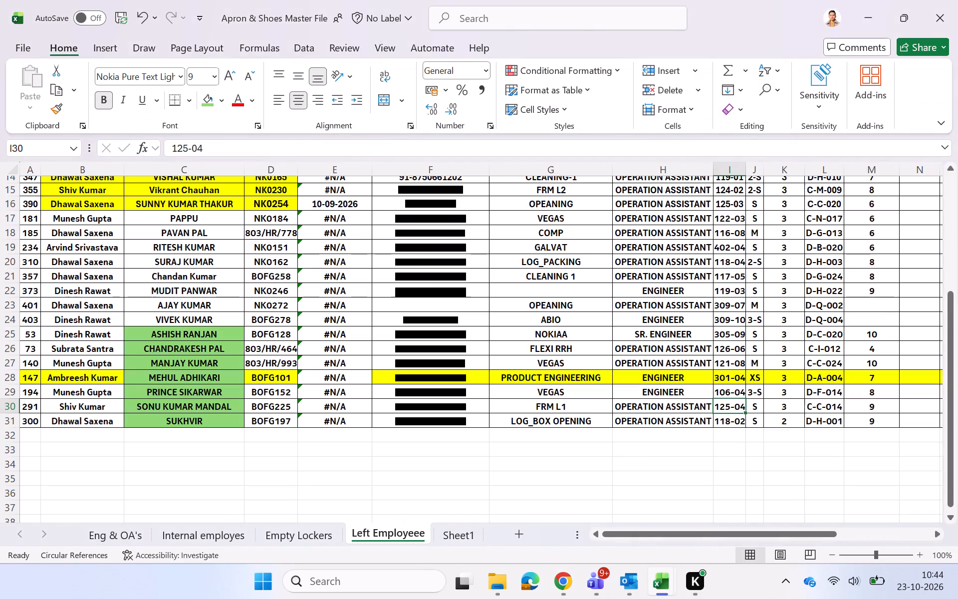
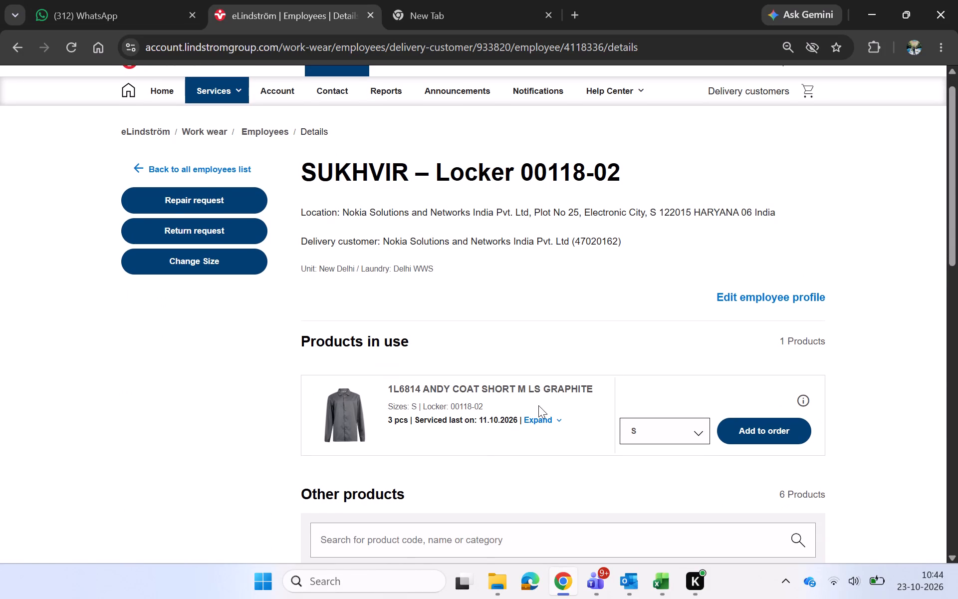
# Expand the garment list of the 1L6814 ANDY COAT SHORT M LS GRAPHITE in locker 00118-02.
pyautogui.click(540, 421)
# Open the work wear service summary and view the full list of workwear orders.
pyautogui.scroll(1, 540, 421)
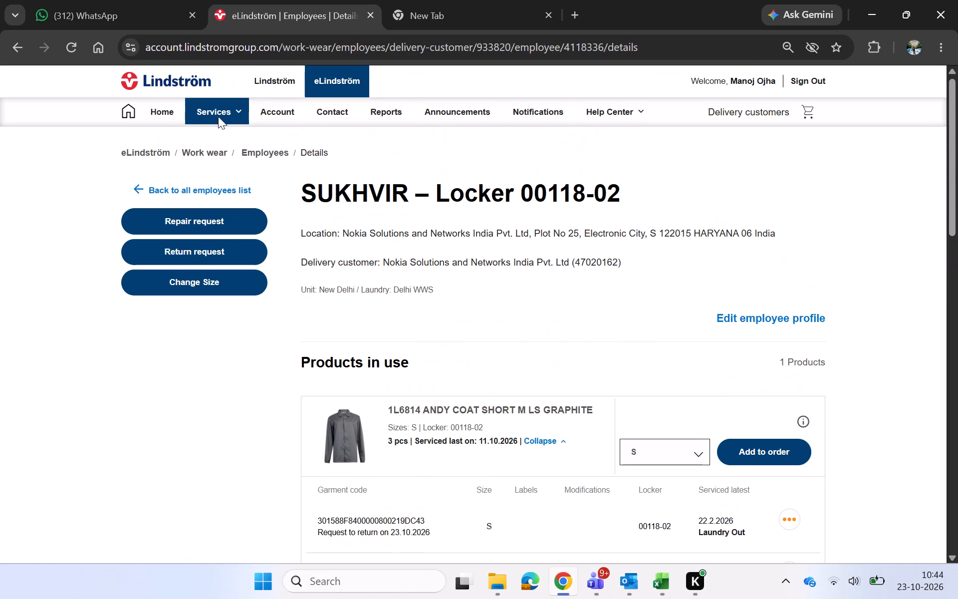
pyautogui.click(222, 139)
pyautogui.click(100, 0)
pyautogui.click(277, 0)
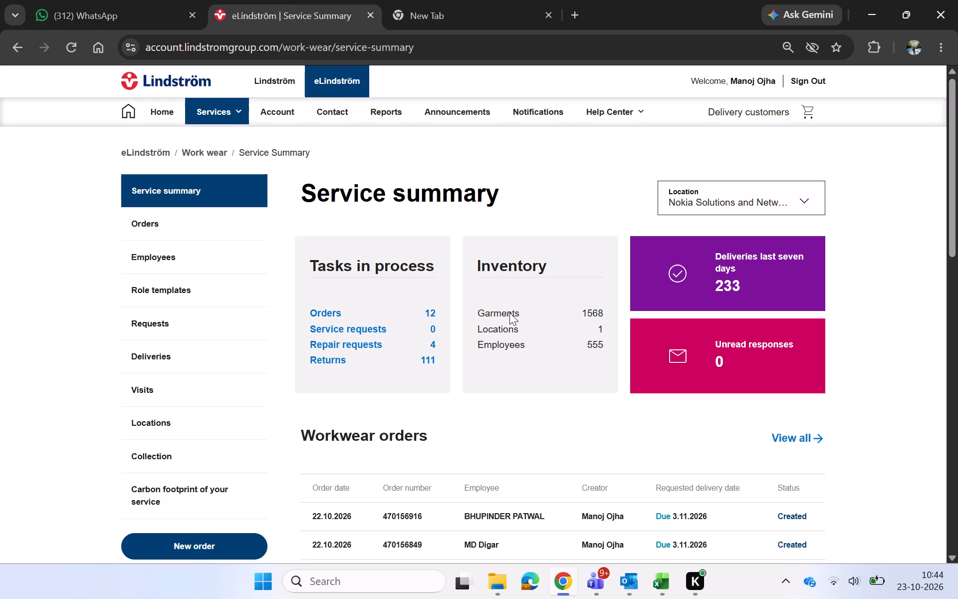
pyautogui.hscroll(-1, 522, 334)
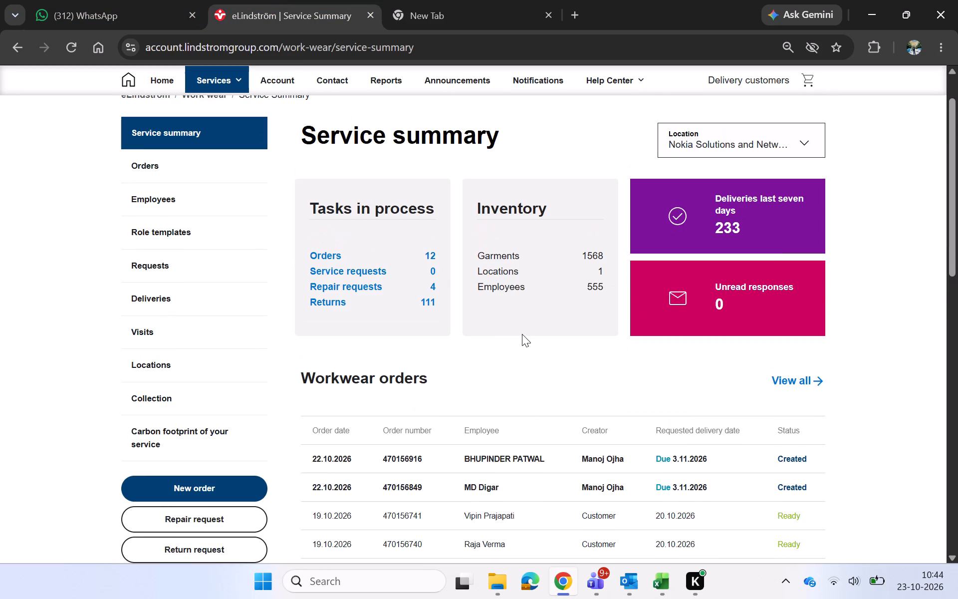
pyautogui.scroll(-1, 522, 334)
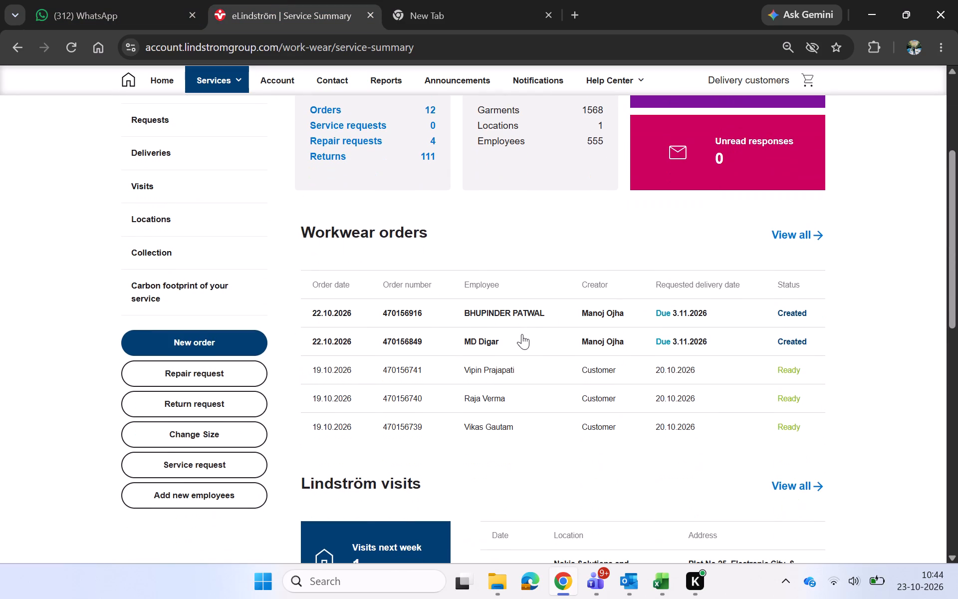
pyautogui.click(778, 238)
pyautogui.scroll(-2, 662, 430)
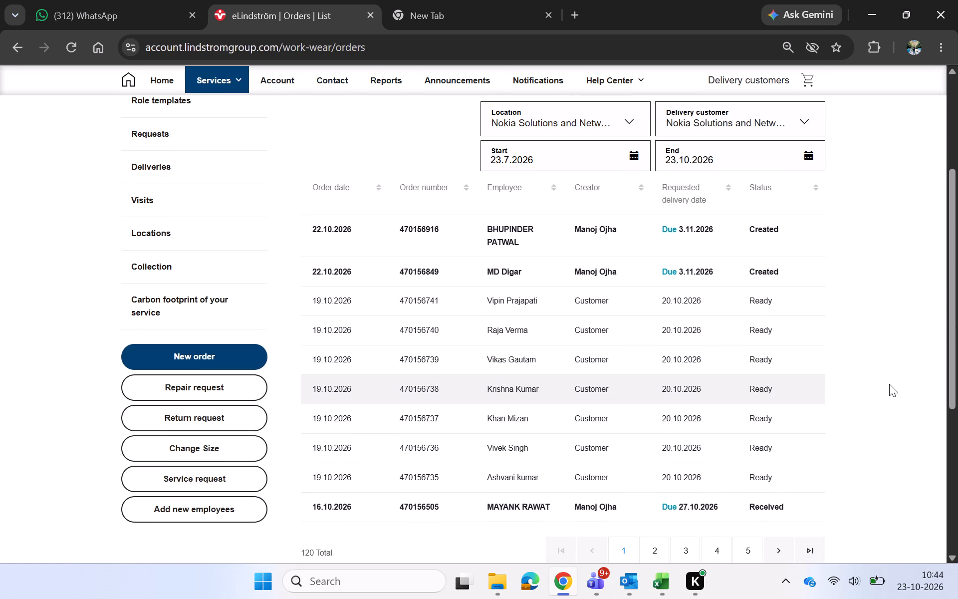
pyautogui.click(889, 384)
# Switch to the Copy of Inventory Report workbook in Excel and go to the first filtered wearer, in row 68.
pyautogui.hotkey('alt', 'Tab')
pyautogui.hotkey('alt', 'Tab')
pyautogui.hotkey('alt', 'Tab')
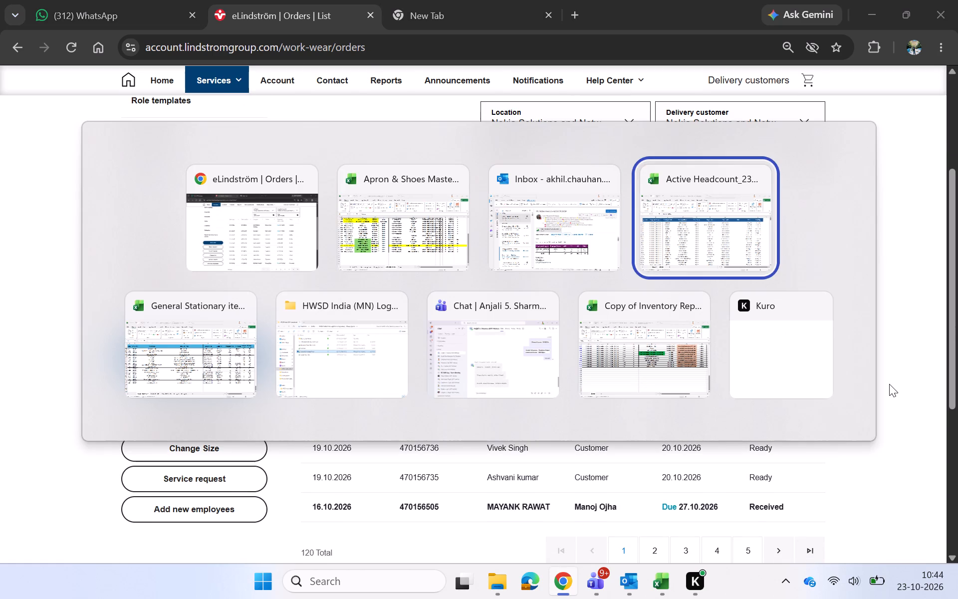
pyautogui.hotkey('alt', 'Tab')
pyautogui.hotkey('alt', 'Tab')
pyautogui.hotkey('alt', 'Tab')
pyautogui.hotkey('alt', 'Tab')
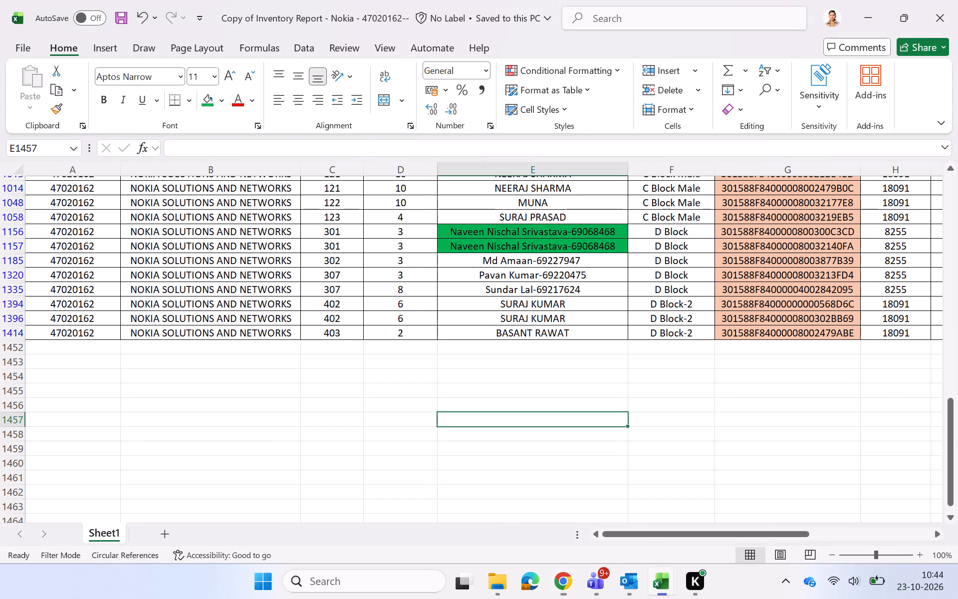
pyautogui.click(667, 369)
pyautogui.scroll(7, 667, 369)
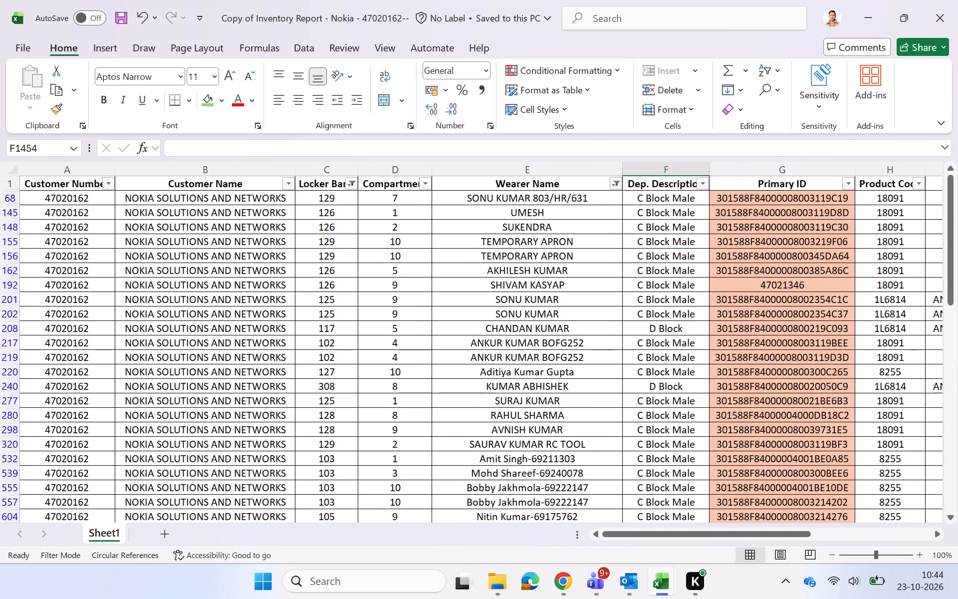
pyautogui.click(513, 198)
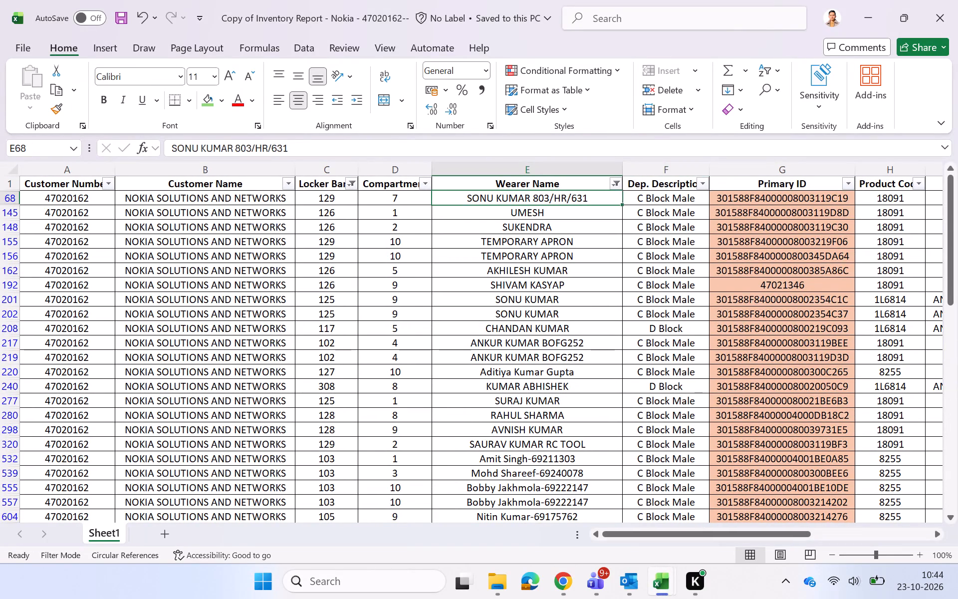
# Examine the filtered wearer names down to row 202 and the locker, product, scan date and remarks details across row 201.
pyautogui.press('Down')
pyautogui.press('Down')
pyautogui.press('Down')
pyautogui.press('Down')
pyautogui.press('Down')
pyautogui.press('Down')
pyautogui.press('Down')
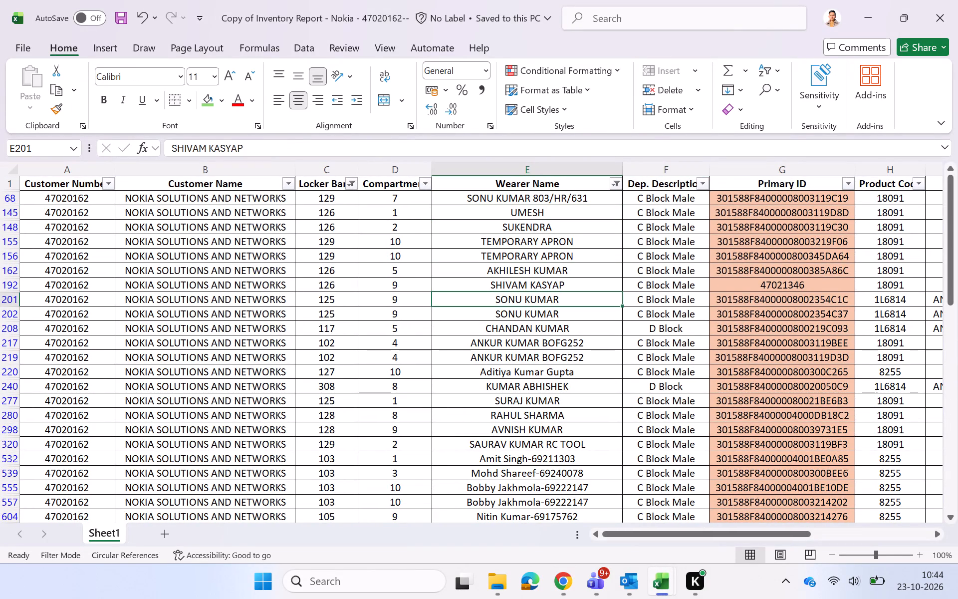
pyautogui.press('Down')
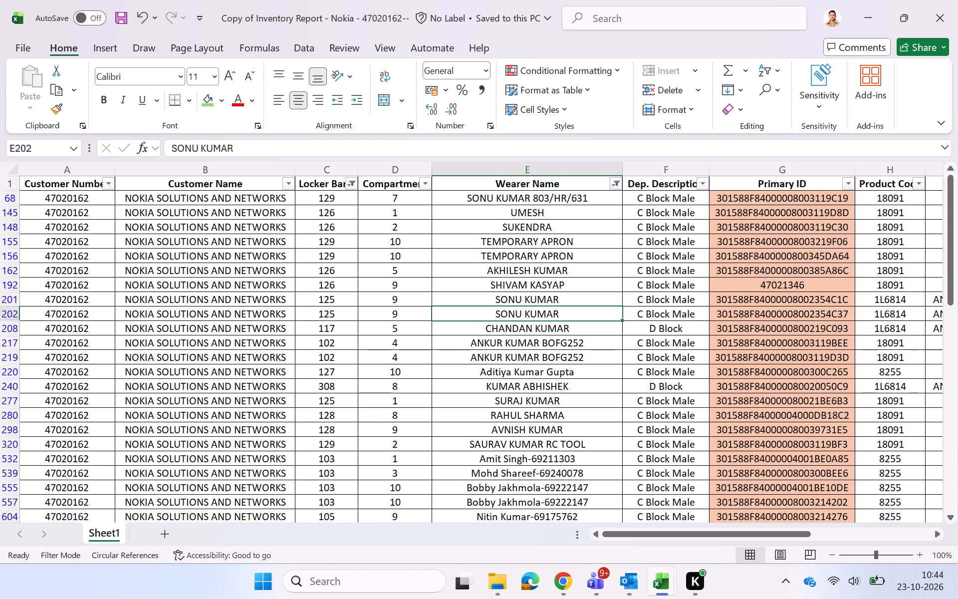
pyautogui.press('Up')
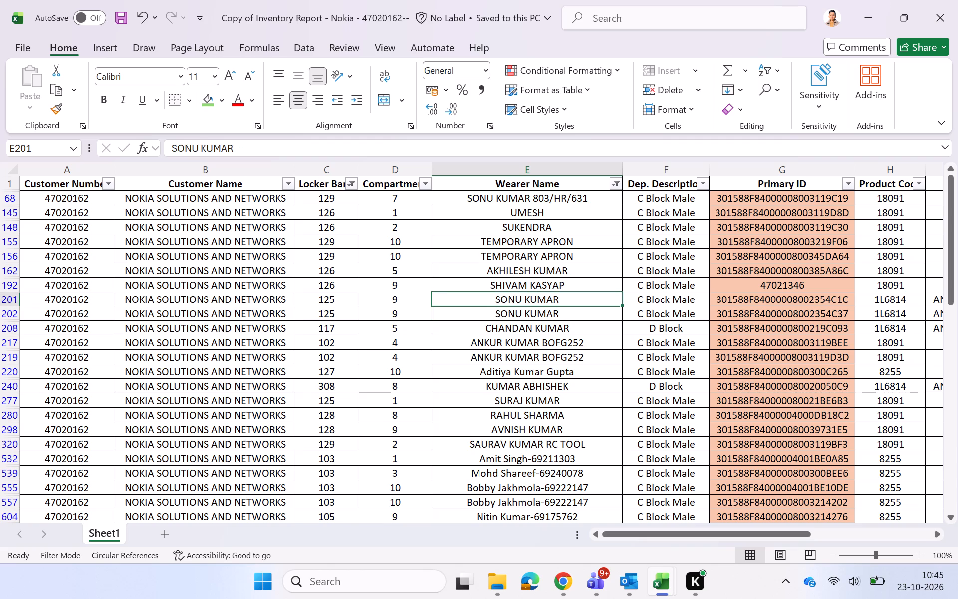
pyautogui.press('Right')
pyautogui.press('Right')
pyautogui.press('Right')
pyautogui.press('Right')
pyautogui.press('Right')
pyautogui.press('Right')
pyautogui.press('Right')
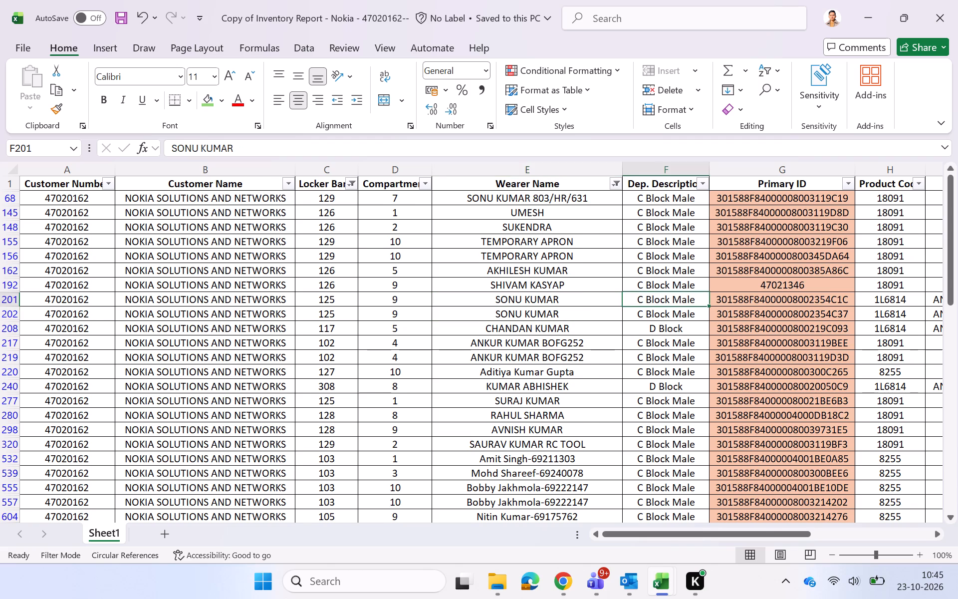
pyautogui.press('Right')
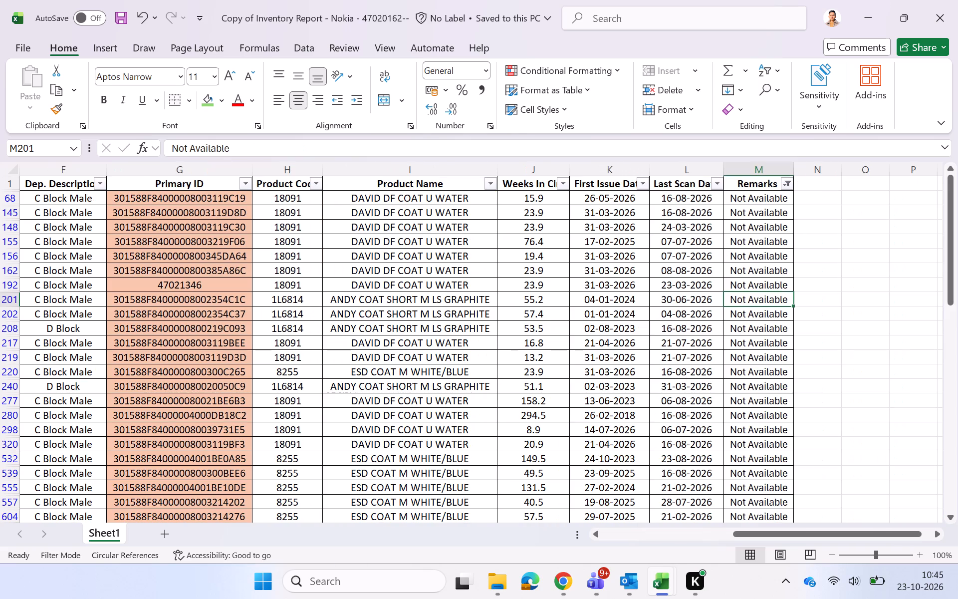
pyautogui.press('Left')
pyautogui.press('Left')
pyautogui.press('Left')
pyautogui.press('Left')
pyautogui.press('Left')
pyautogui.press('Left')
pyautogui.press('Left')
pyautogui.press('Left')
pyautogui.press('Left')
pyautogui.press('Left')
pyautogui.press('Left')
pyautogui.press('Left')
pyautogui.press('Left')
pyautogui.press('Left')
pyautogui.press('Left')
pyautogui.press('Left')
pyautogui.press('Right')
pyautogui.press('Right')
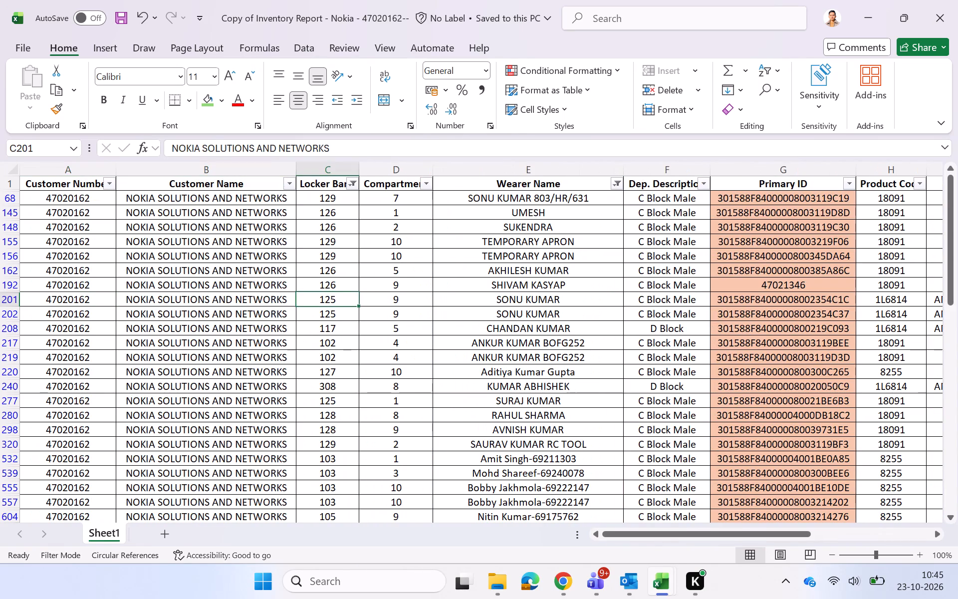
pyautogui.press('Right')
pyautogui.press('Right')
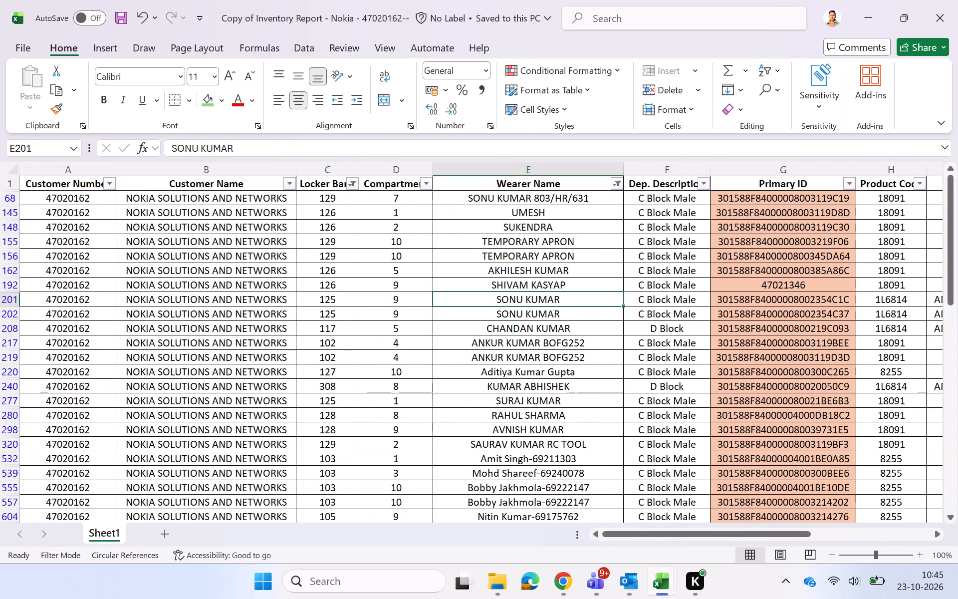
# Highlight the Wearer Name cells in rows 217 and 219, locker 102 compartment 4, with the light green fill.
pyautogui.press('Down')
pyautogui.press('Down')
pyautogui.press('Down')
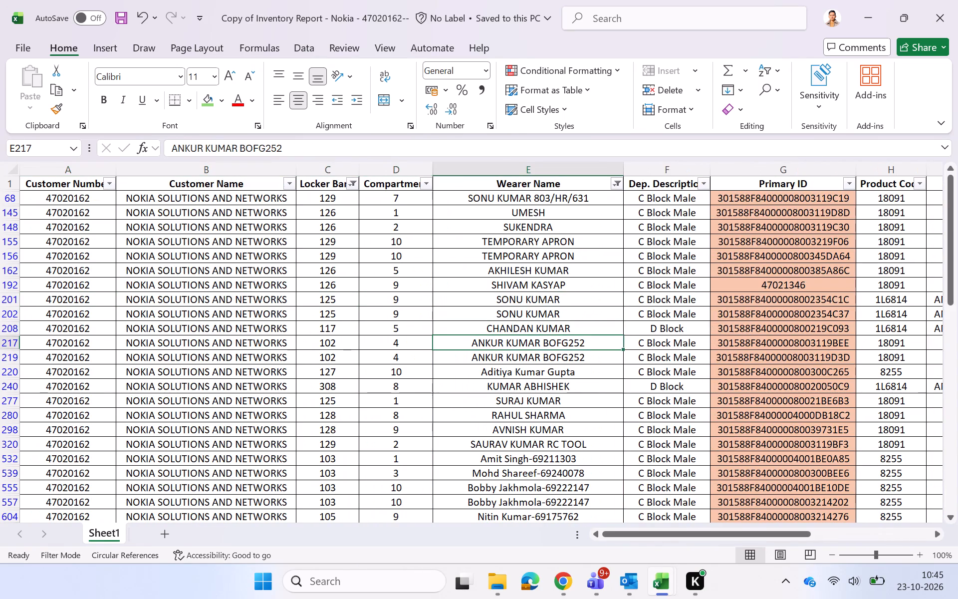
pyautogui.hotkey('shift', 'Down')
pyautogui.click(204, 108)
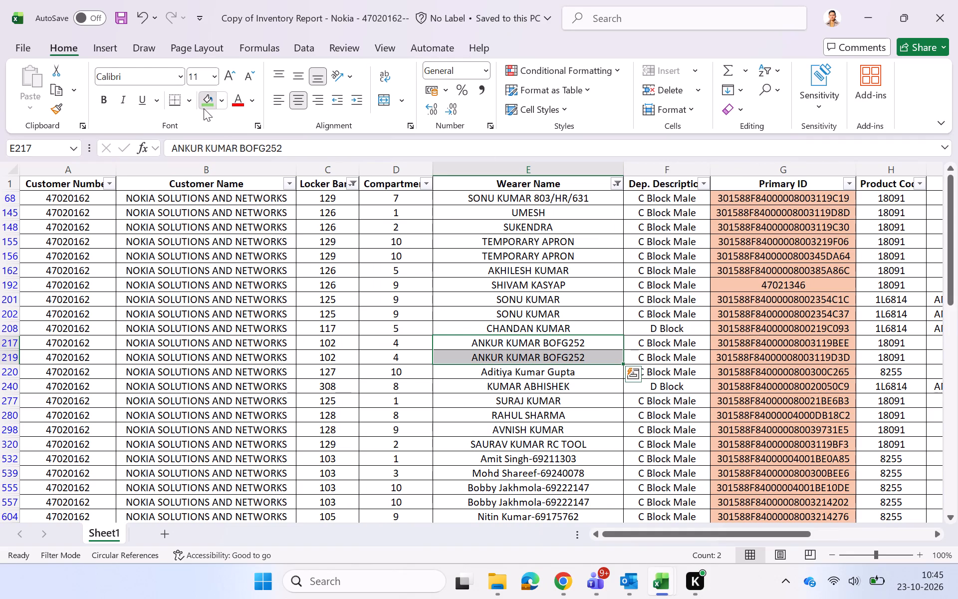
pyautogui.click(480, 408)
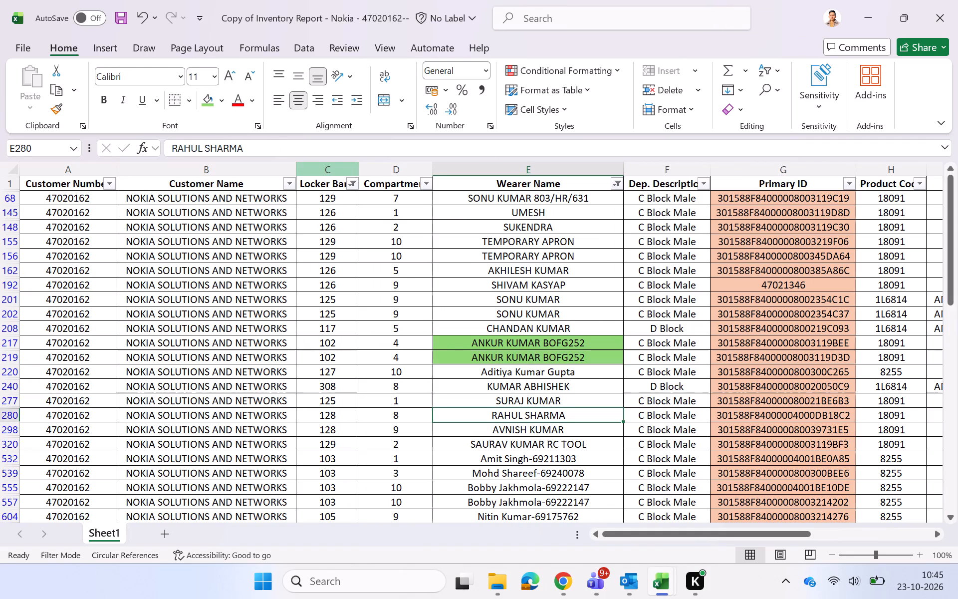
pyautogui.click(459, 344)
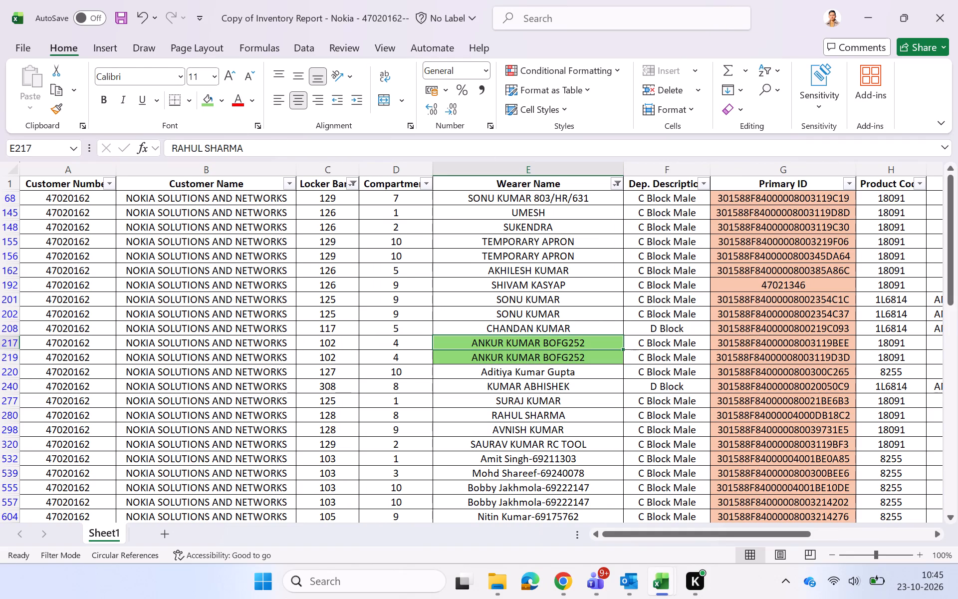
# Examine the remaining filtered wearer names from row 240 through row 643 and on to the last entry in row 1414.
pyautogui.click(482, 379)
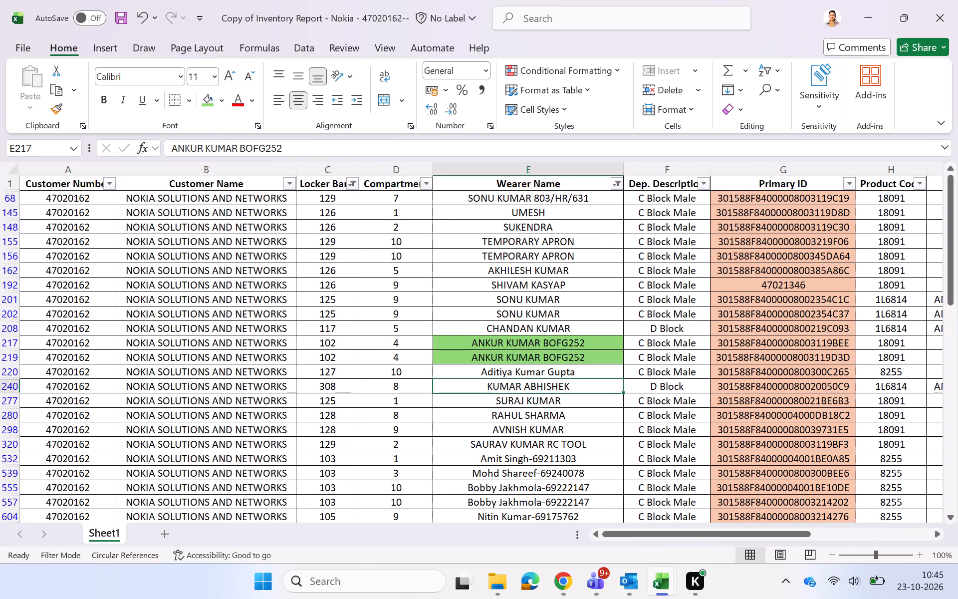
pyautogui.scroll(-2, 509, 434)
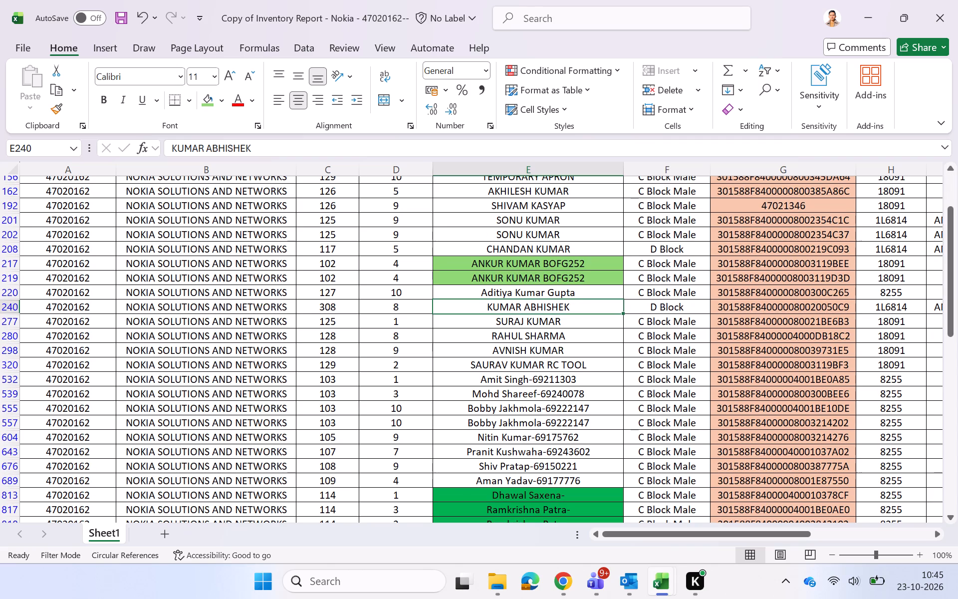
pyautogui.click(532, 401)
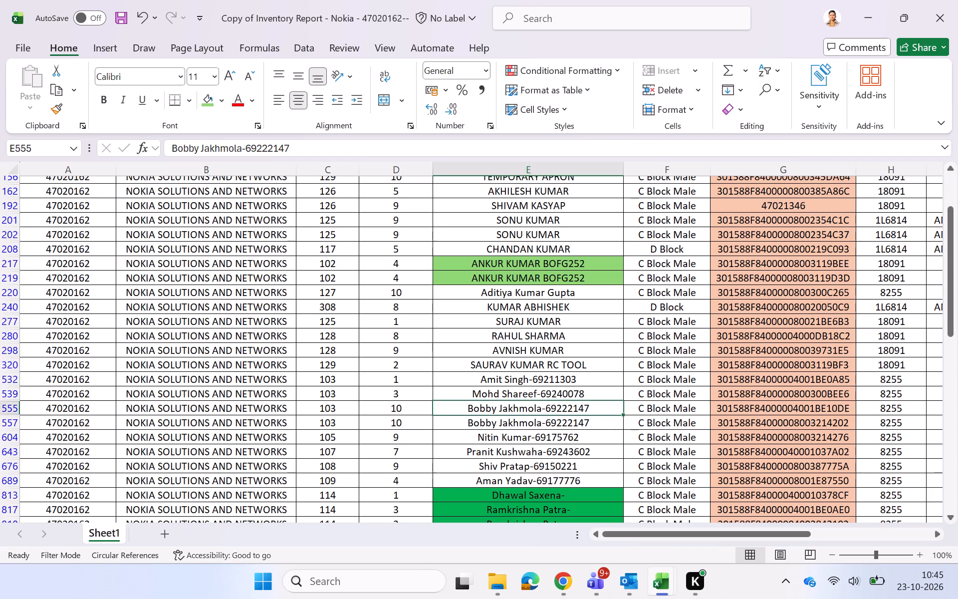
pyautogui.press('Down')
pyautogui.press('Down')
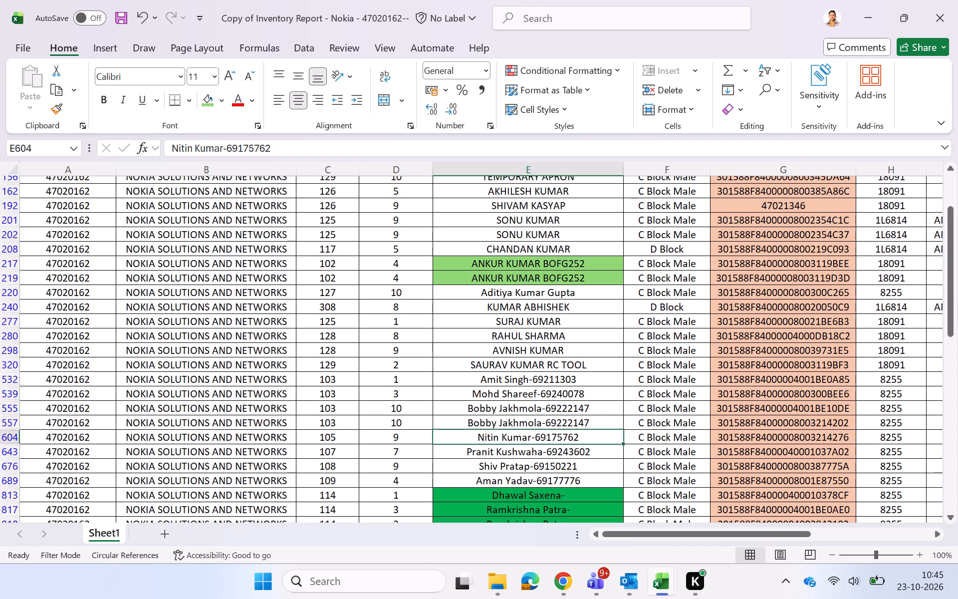
pyautogui.press('Up')
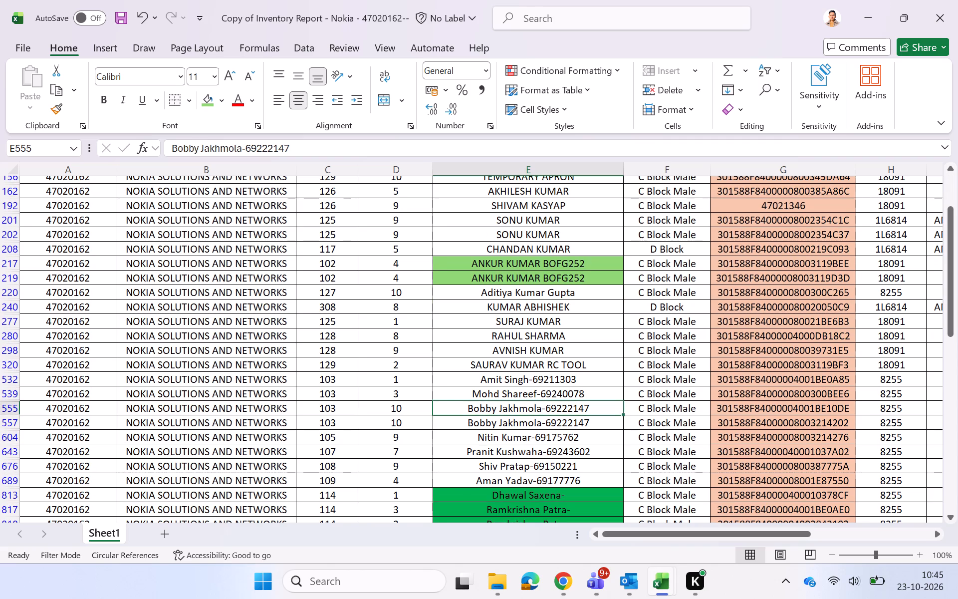
pyautogui.press('Up')
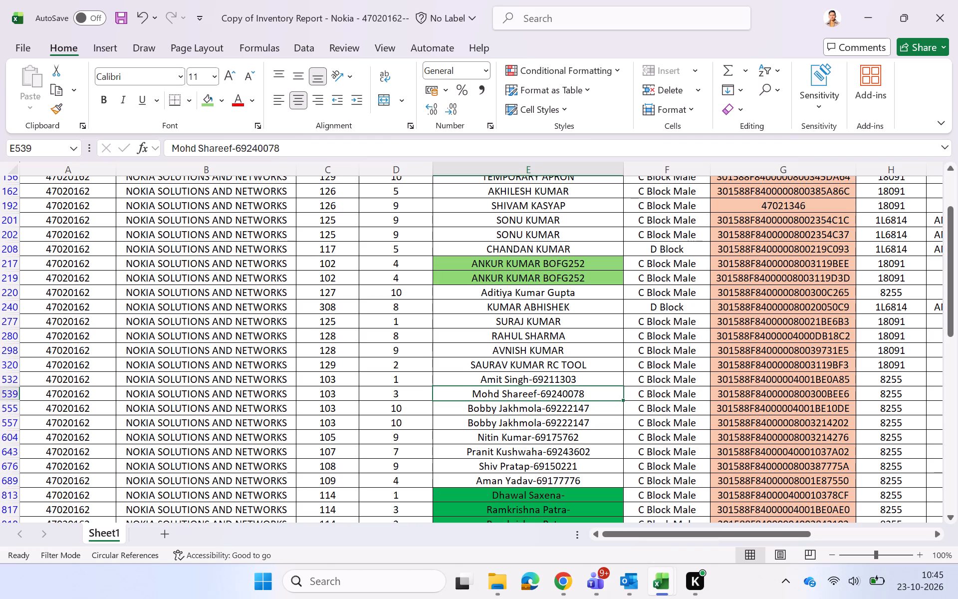
pyautogui.press('Down')
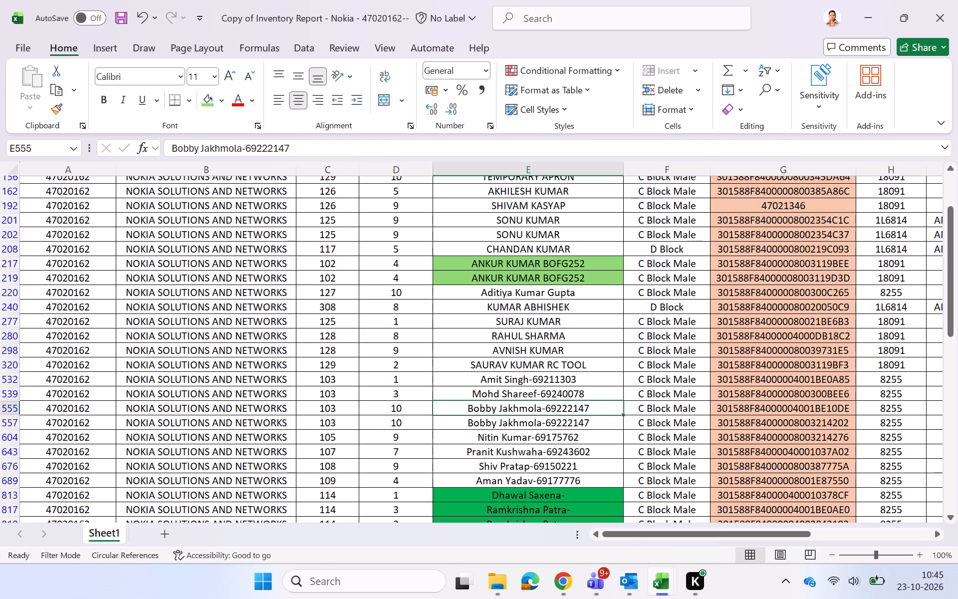
pyautogui.press('Down')
pyautogui.press('Down')
pyautogui.press('Down')
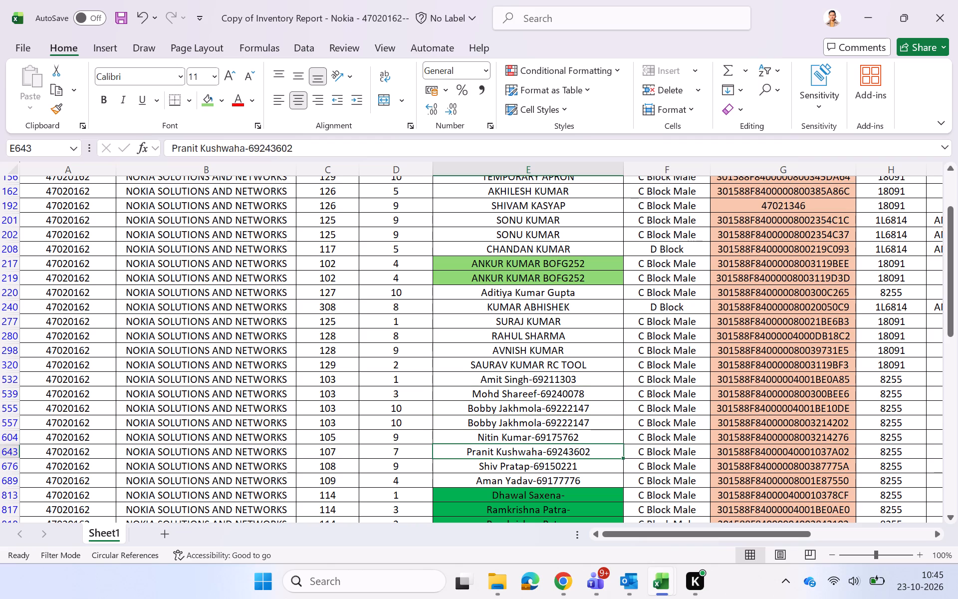
pyautogui.scroll(-2, 532, 401)
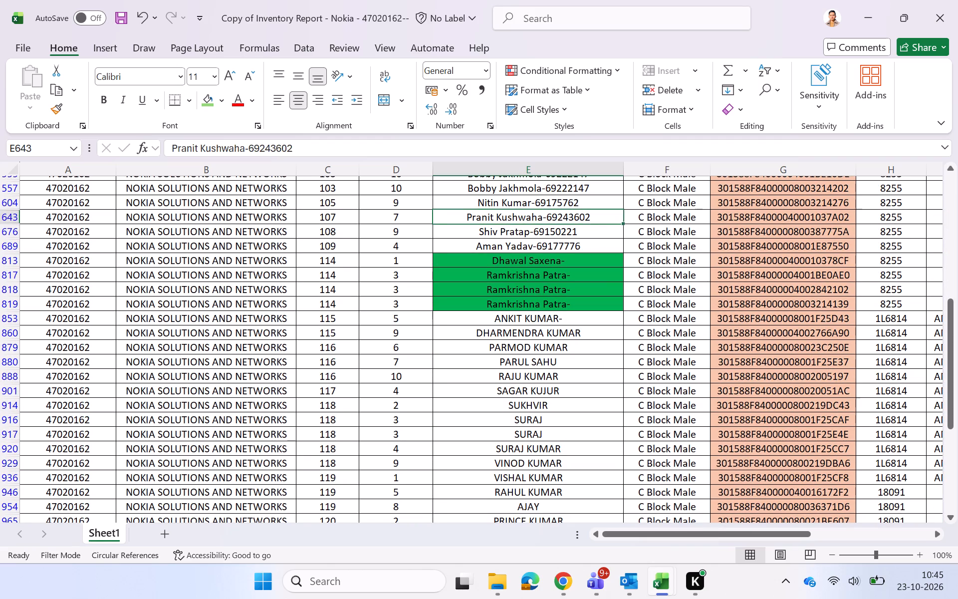
pyautogui.scroll(-3, 574, 449)
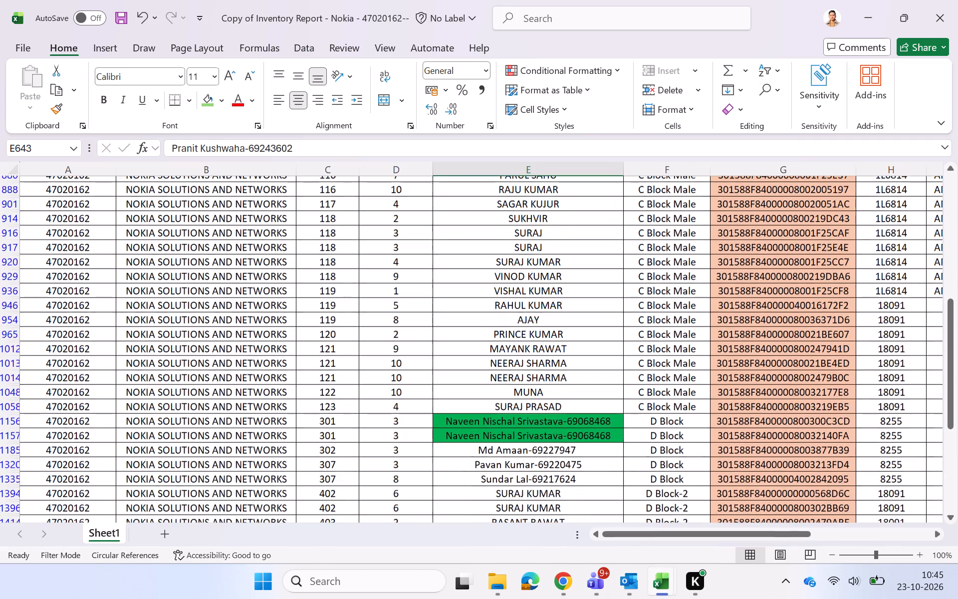
pyautogui.scroll(-2, 574, 449)
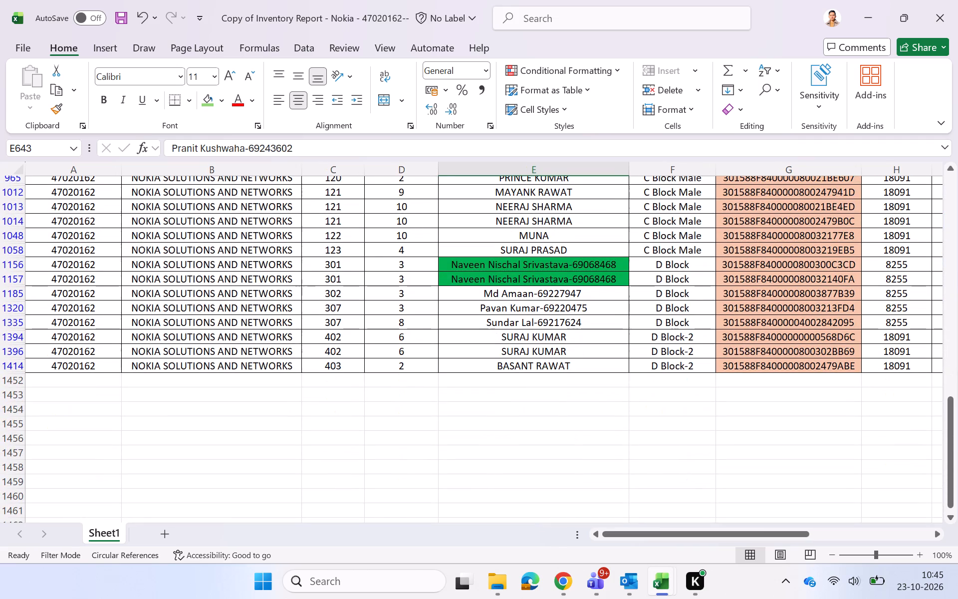
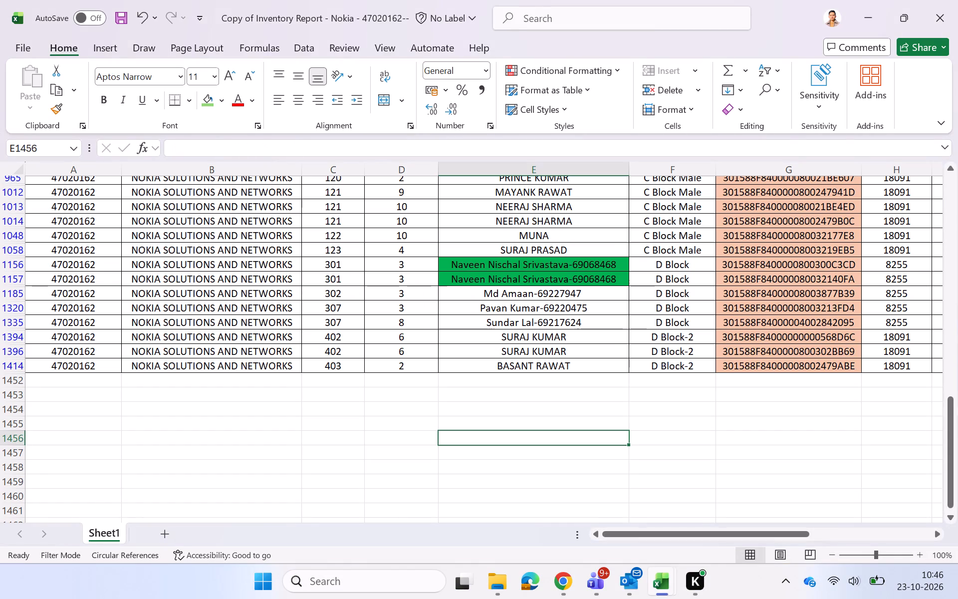
# Examine the locker, product, date and availability details across row 1396, the D Block-2 wearer in locker 402 compartment 6.
pyautogui.press('Up')
pyautogui.press('Up')
pyautogui.press('Up')
pyautogui.press('Up')
pyautogui.press('Up')
pyautogui.press('Up')
pyautogui.press('Up')
pyautogui.press('Down')
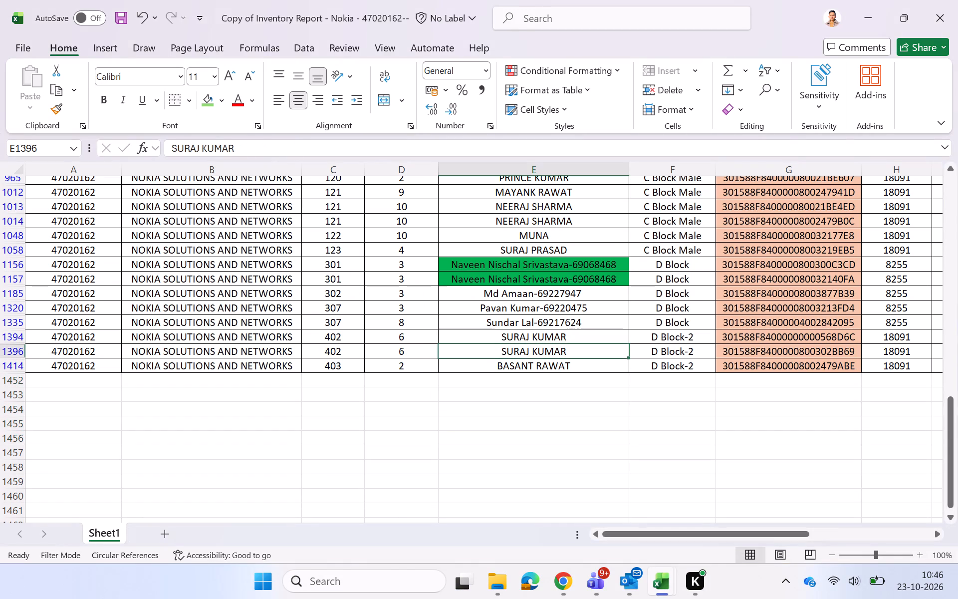
pyautogui.press('Right')
pyautogui.press('Right')
pyautogui.press('Right')
pyautogui.press('Right')
pyautogui.press('Right')
pyautogui.press('Right')
pyautogui.press('Right')
pyautogui.press('Right')
pyautogui.press('Right')
pyautogui.press('Right')
pyautogui.press('Left')
pyautogui.press('Left')
pyautogui.press('Left')
pyautogui.press('Left')
pyautogui.press('Left')
pyautogui.press('Left')
pyautogui.press('Left')
pyautogui.press('Left')
pyautogui.press('Left')
pyautogui.press('Left')
pyautogui.press('Left')
pyautogui.press('Left')
pyautogui.press('Left')
pyautogui.press('Left')
pyautogui.press('Left')
pyautogui.press('Left')
pyautogui.press('Left')
pyautogui.press('Left')
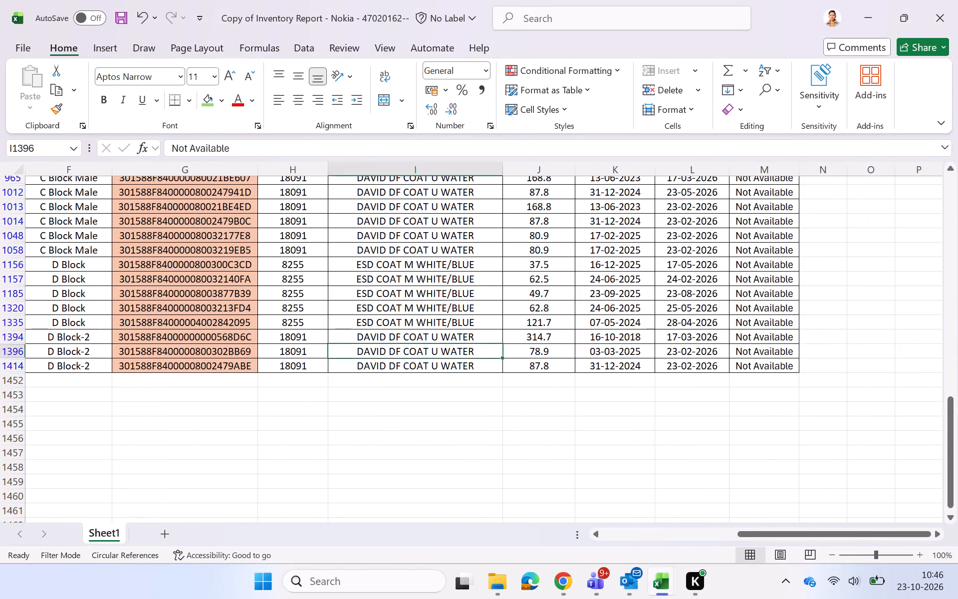
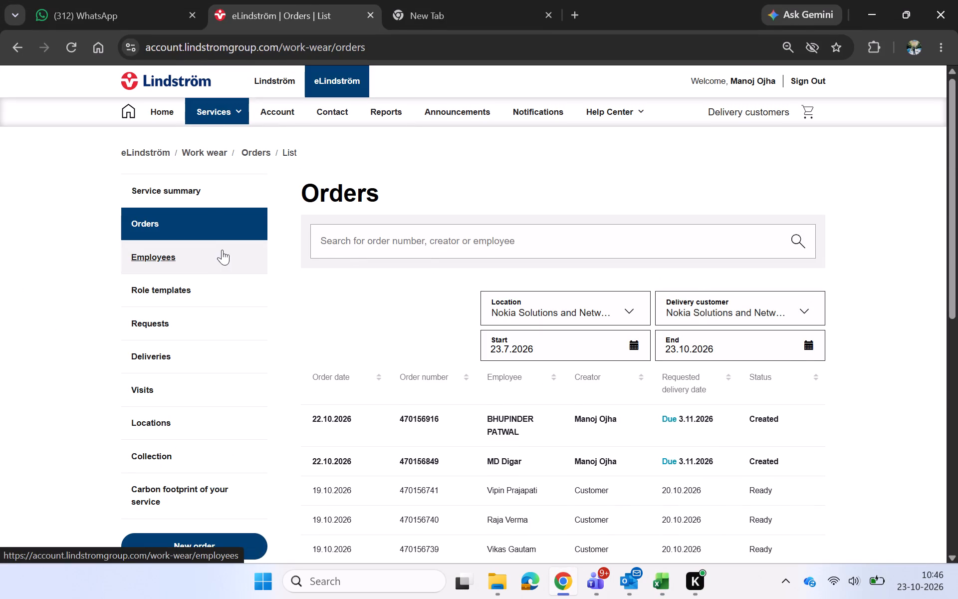
# Open the employee list in the Lindström portal and search it for SURAJ.
pyautogui.click(222, 249)
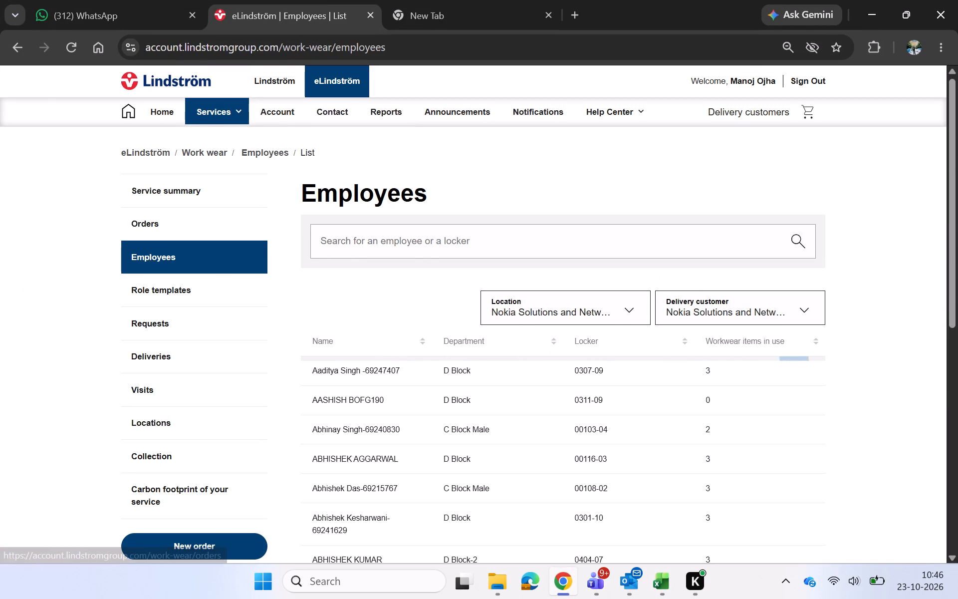
pyautogui.click(390, 244)
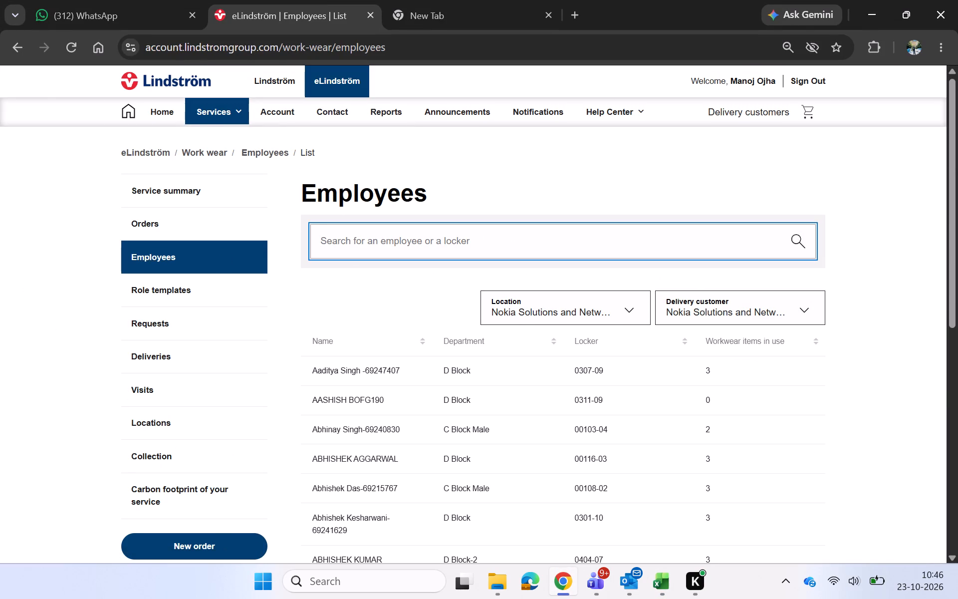
pyautogui.write('SY')
pyautogui.press('Delete')
pyautogui.write('UAR')
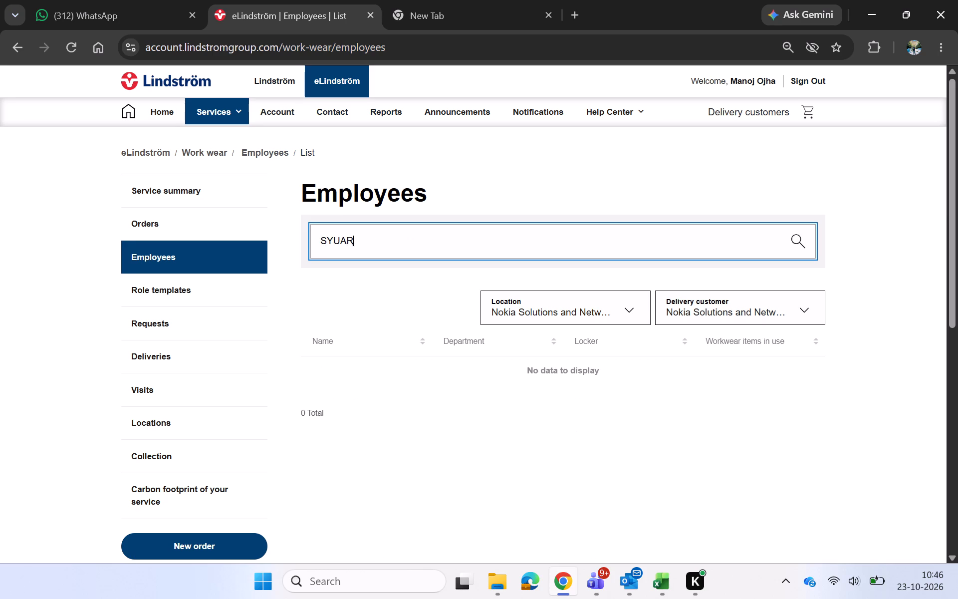
pyautogui.press('BackSpace')
pyautogui.press('BackSpace')
pyautogui.press('BackSpace')
pyautogui.press('BackSpace')
pyautogui.write('URAJ')
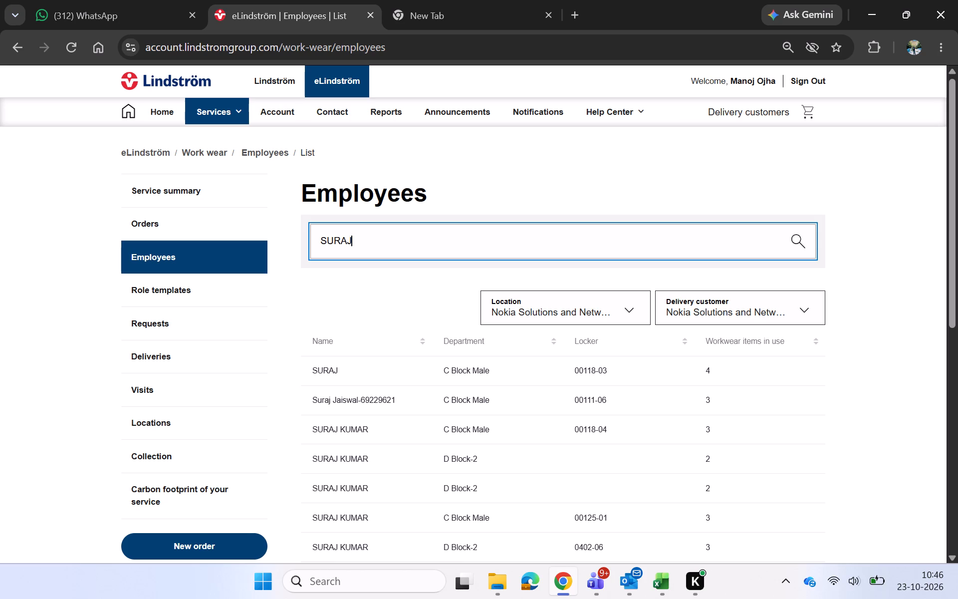
# Examine the search results against the inventory report rows for the D Block-2 wearer in locker 402 compartment 6.
pyautogui.scroll(-1, 454, 386)
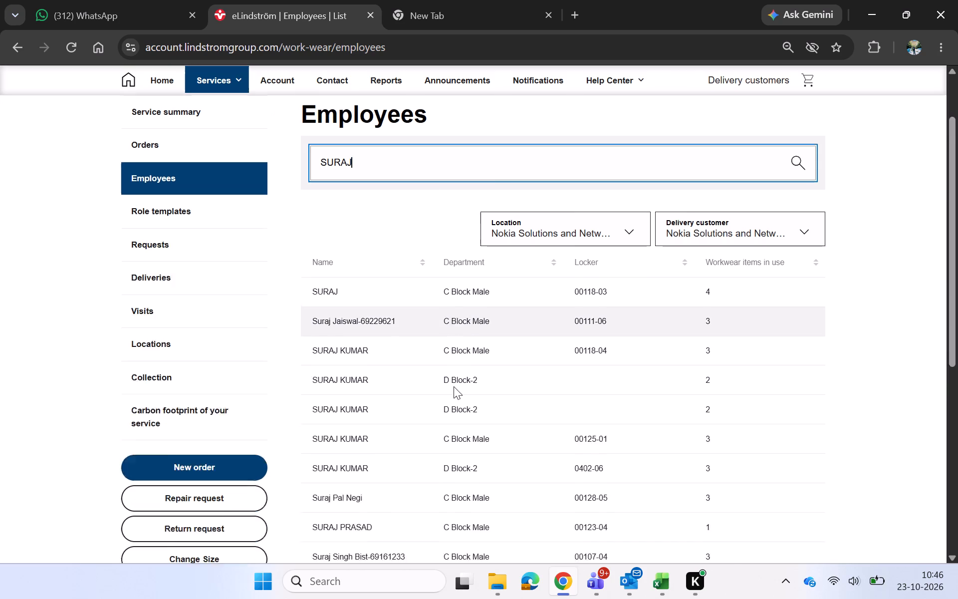
pyautogui.scroll(-2, 454, 386)
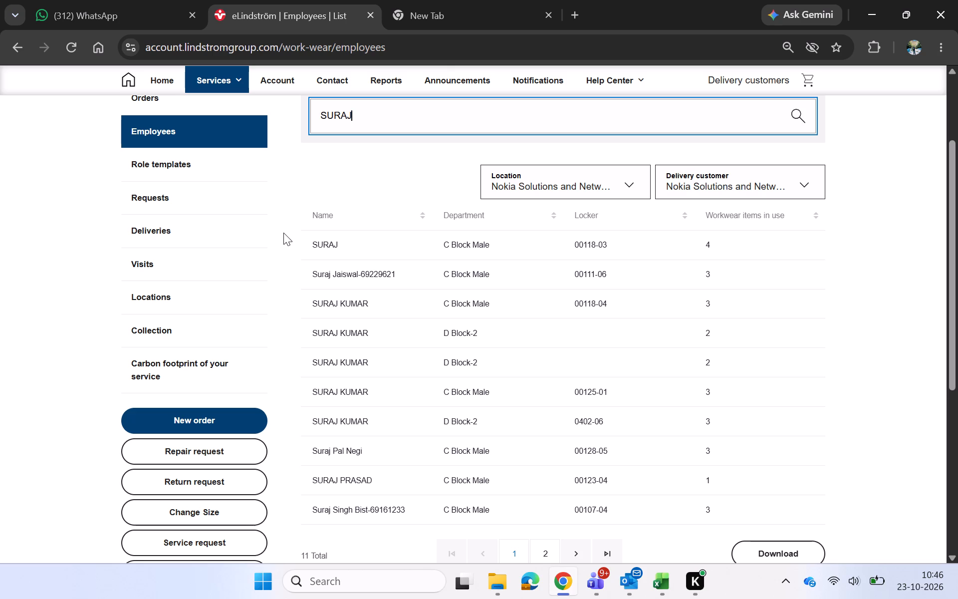
pyautogui.hotkey('alt', 'Tab')
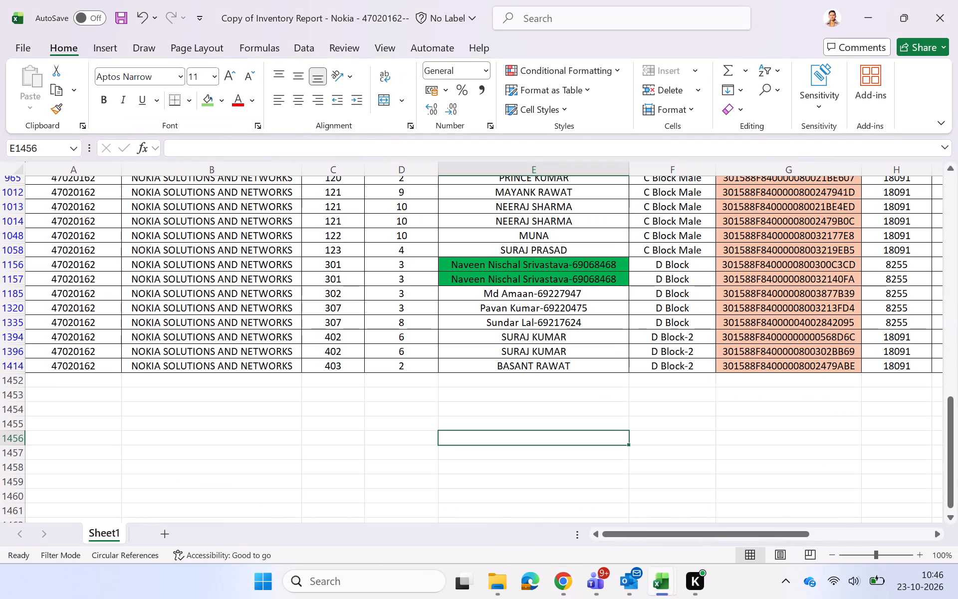
pyautogui.hotkey('alt', 'Tab')
pyautogui.scroll(-1, 354, 364)
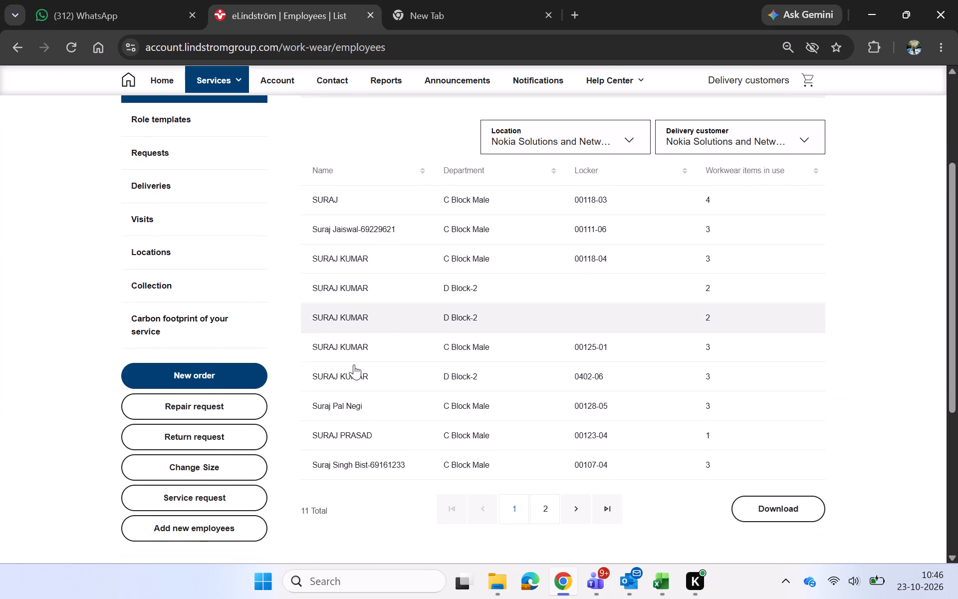
pyautogui.scroll(-1, 354, 364)
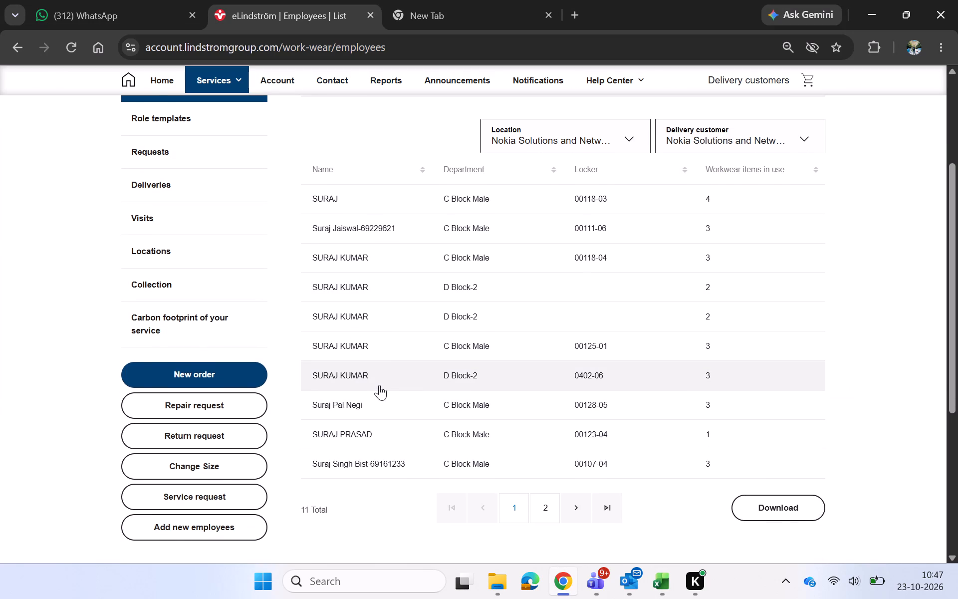
pyautogui.hotkey('alt', 'Tab')
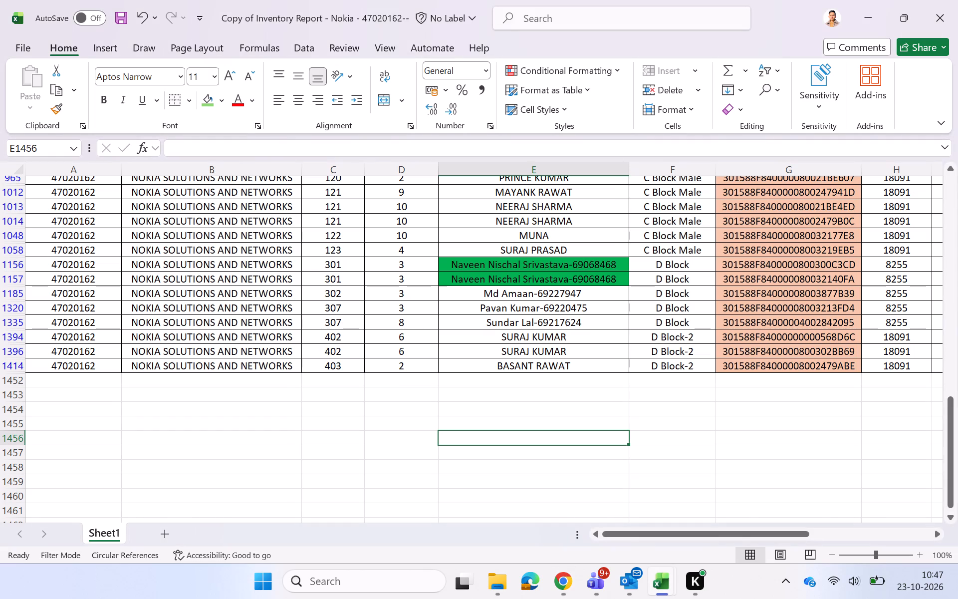
# Switch to the Apron & Shoes Master File workbook and show its Eng & OA's sheet.
pyautogui.hotkey('alt', 'Tab')
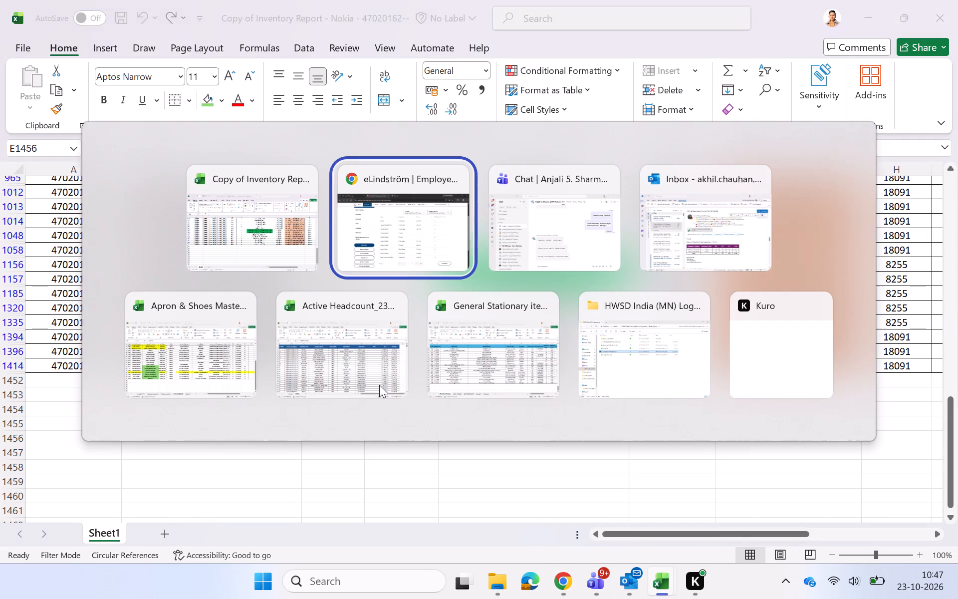
pyautogui.hotkey('alt', 'Tab')
pyautogui.hotkey('alt', 'Tab')
pyautogui.hotkey('alt', 'Tab')
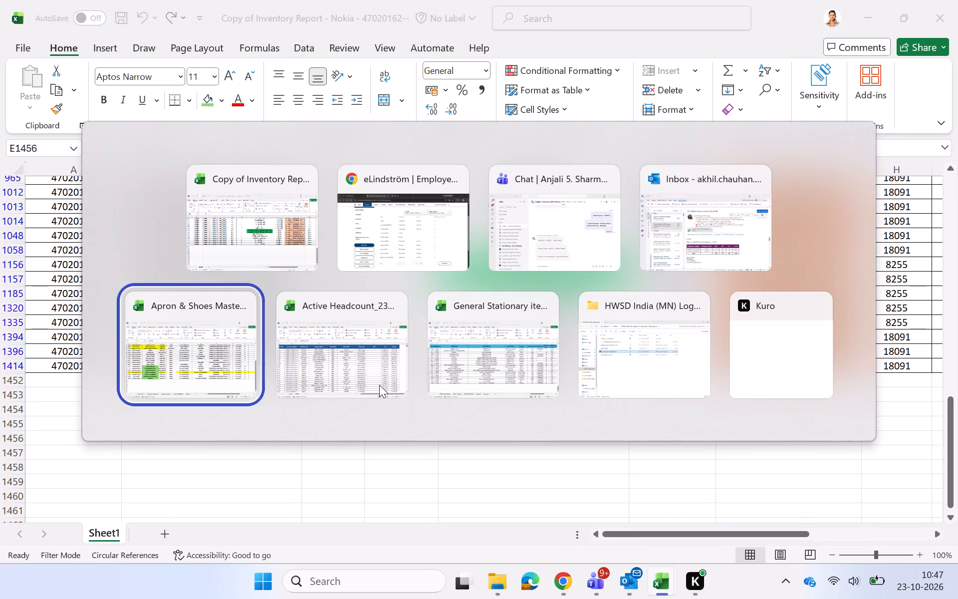
pyautogui.hotkey('alt', 'Tab')
pyautogui.hotkey('alt', 'Tab')
pyautogui.hotkey('alt', 'Tab')
pyautogui.hotkey('alt', 'Tab')
pyautogui.hotkey('alt', 'Tab')
pyautogui.hotkey('alt', 'Tab')
pyautogui.hotkey('alt', 'Tab')
pyautogui.hotkey('alt', 'Tab')
pyautogui.hotkey('alt', 'Tab')
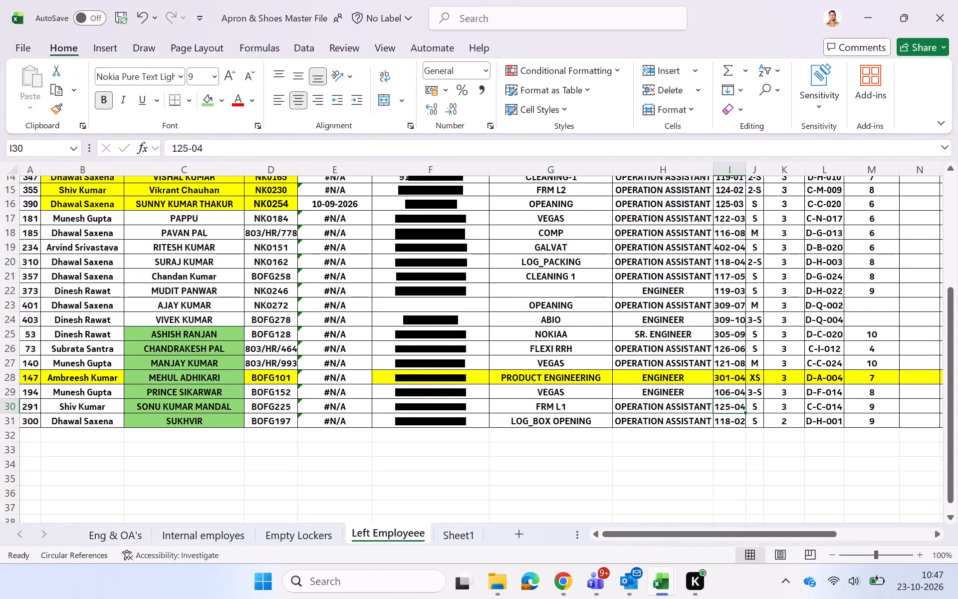
pyautogui.click(138, 531)
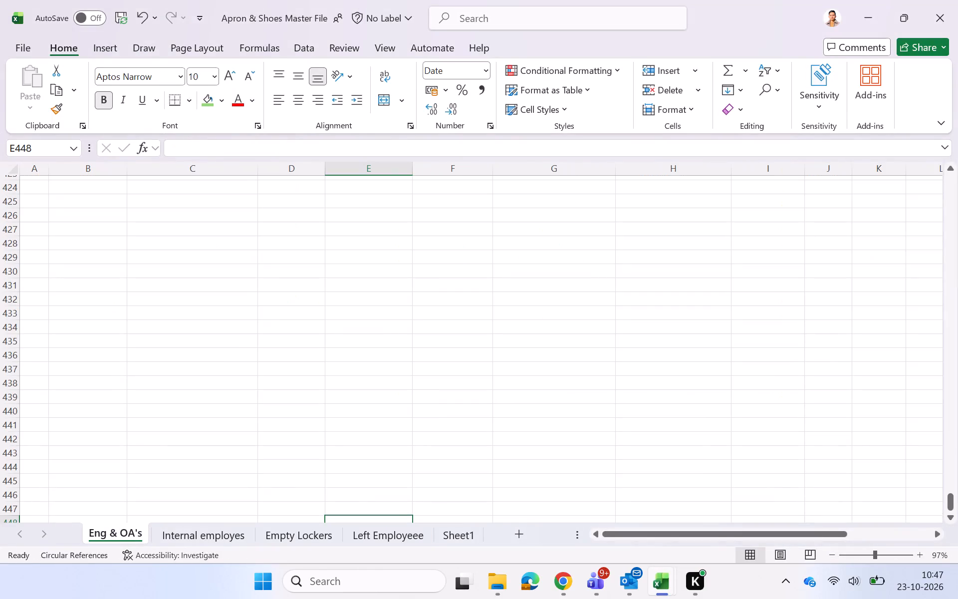
# Turn on filters for the header row of the Eng & OA's sheet and filter the apron locker number column by 402.
pyautogui.scroll(5, 231, 412)
pyautogui.scroll(-2, 231, 412)
pyautogui.scroll(12, 231, 412)
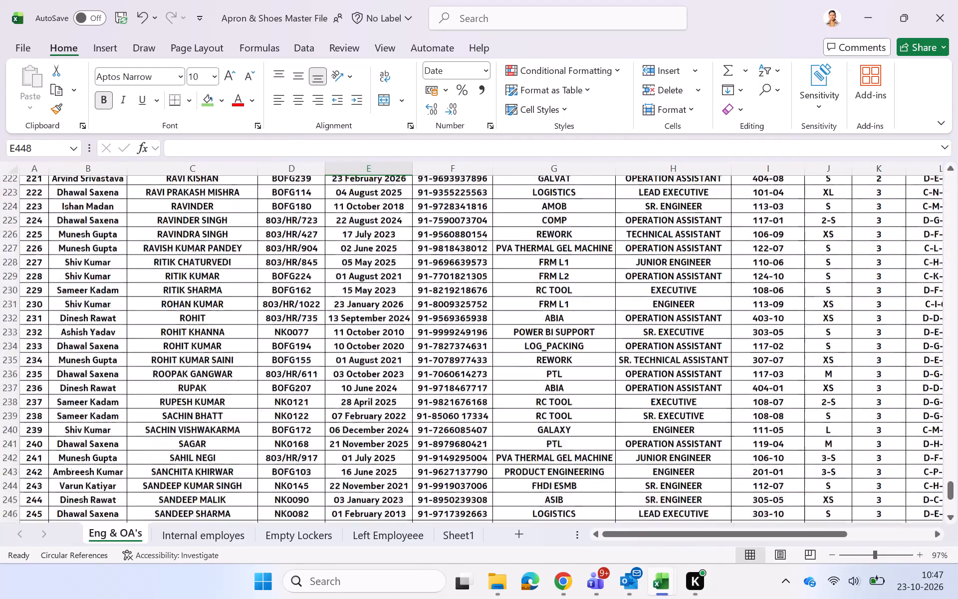
pyautogui.scroll(15, 231, 412)
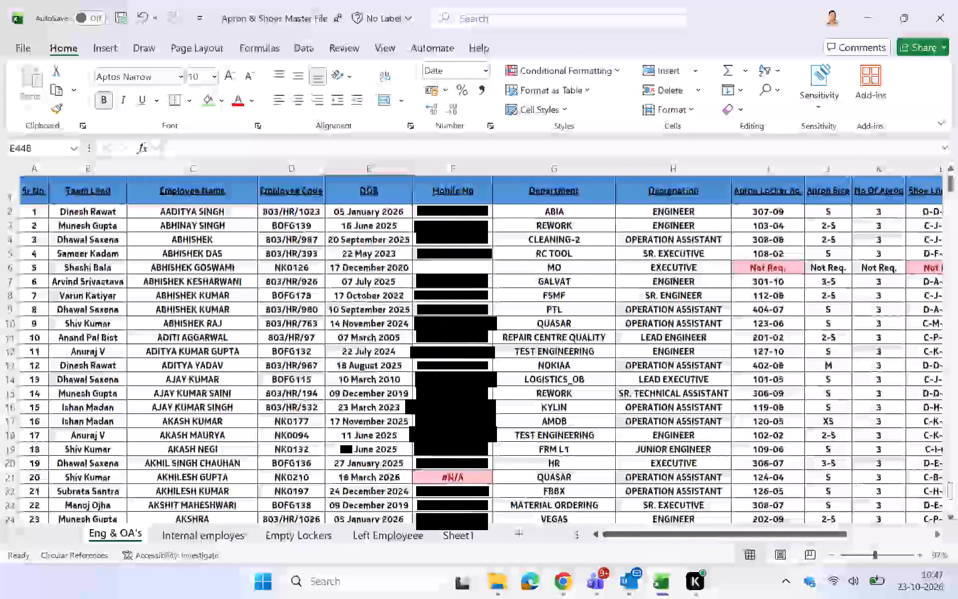
pyautogui.hscroll(-2, 558, 324)
pyautogui.click(689, 187)
pyautogui.hotkey('ctrl', 'shift', 'l')
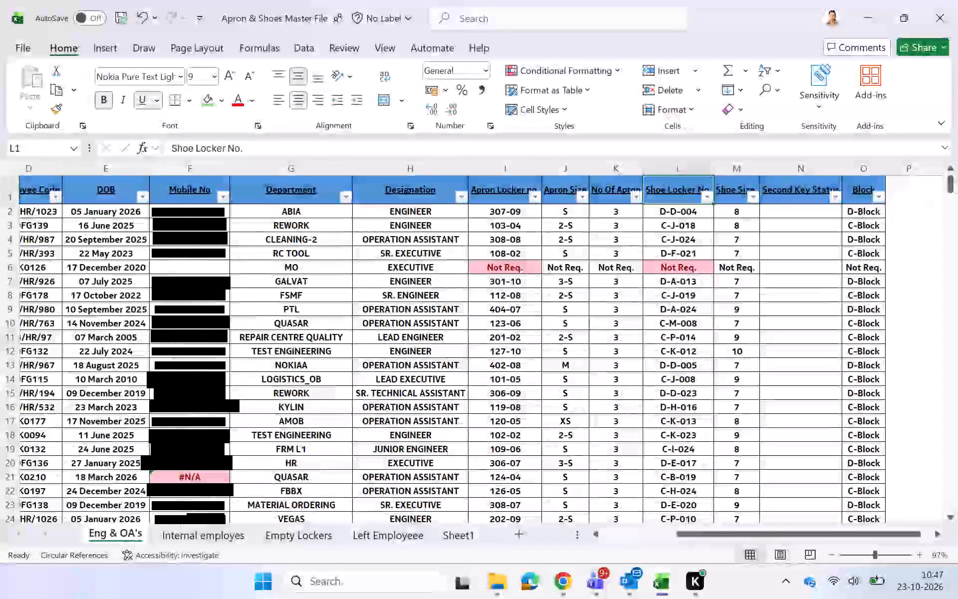
pyautogui.click(535, 196)
pyautogui.click(463, 325)
pyautogui.write('402')
pyautogui.press('Return')
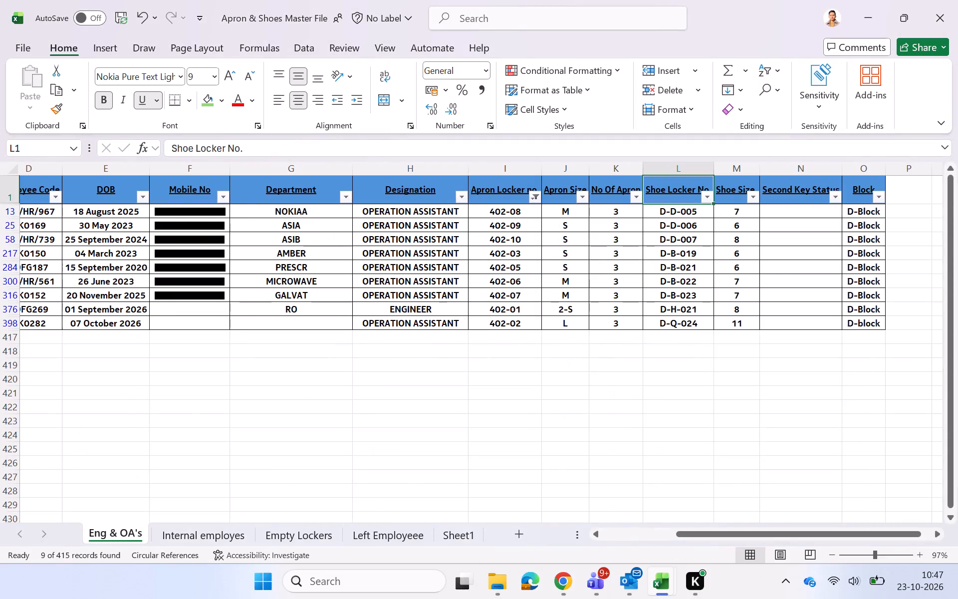
# Examine the employee, apron, shoe and block details across the row for apron locker 402-06.
pyautogui.hscroll(2, 538, 416)
pyautogui.click(538, 416)
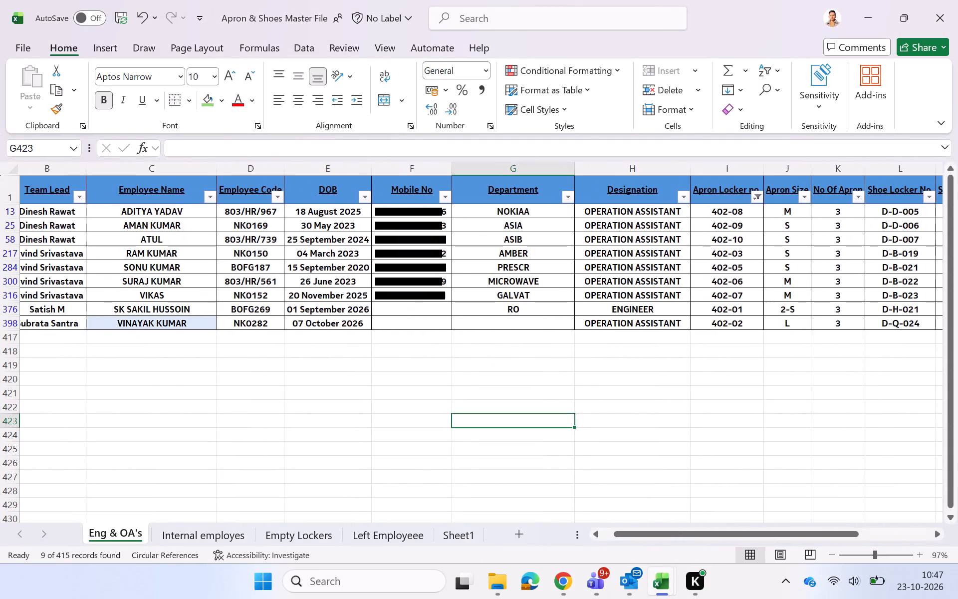
pyautogui.doubleClick(382, 401)
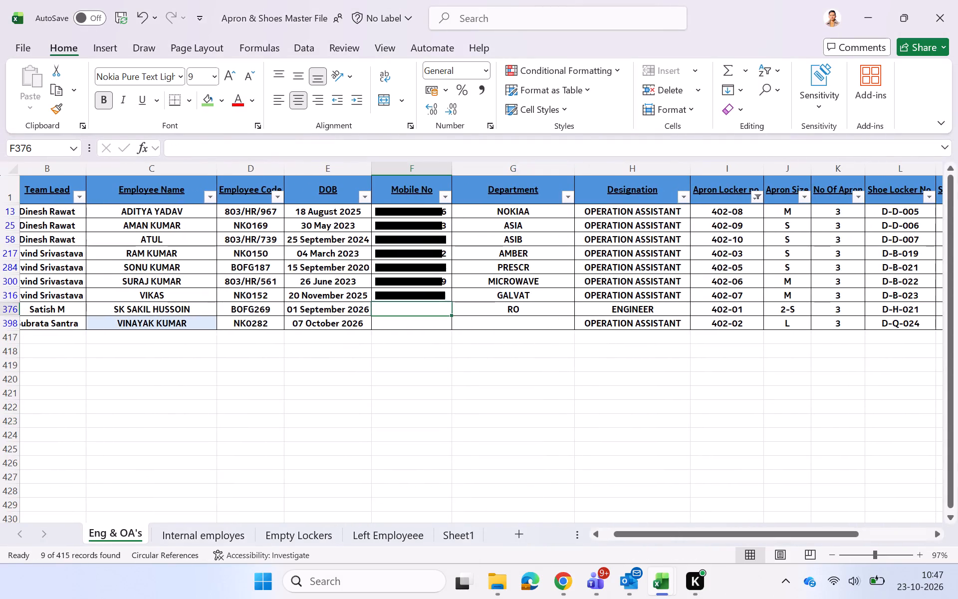
pyautogui.click(180, 280)
pyautogui.press('Right')
pyautogui.press('Right')
pyautogui.press('Right')
pyautogui.press('Right')
pyautogui.press('Right')
pyautogui.press('Right')
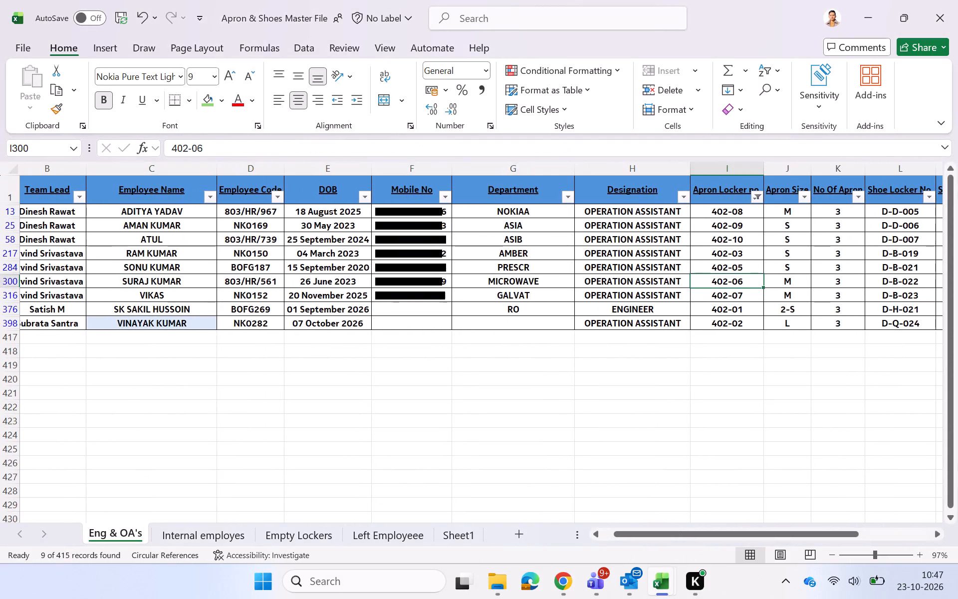
pyautogui.press('Right')
pyautogui.press('Right')
pyautogui.press('Right')
pyautogui.press('Right')
pyautogui.press('Right')
pyautogui.press('Right')
pyautogui.press('Right')
pyautogui.press('Left')
pyautogui.press('Left')
pyautogui.press('Left')
pyautogui.press('Left')
pyautogui.press('Left')
pyautogui.press('Left')
pyautogui.press('Left')
pyautogui.press('Left')
pyautogui.press('Left')
pyautogui.press('Left')
pyautogui.press('Left')
pyautogui.press('Left')
pyautogui.press('Left')
pyautogui.press('Left')
pyautogui.press('Left')
pyautogui.press('Left')
pyautogui.press('Left')
pyautogui.press('Left')
pyautogui.press('Left')
pyautogui.press('Left')
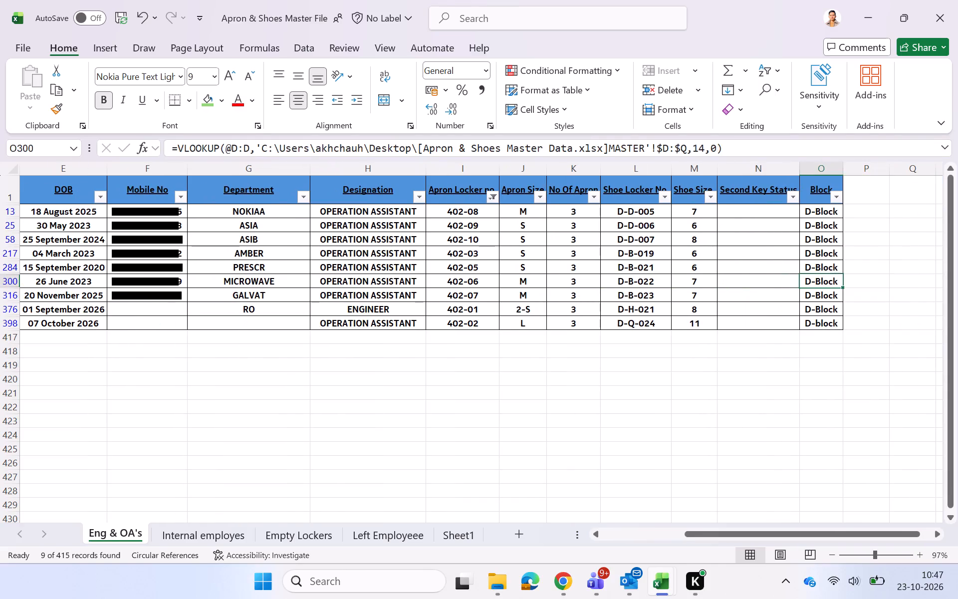
# Check the employee name in the row for apron locker 402-06.
pyautogui.press('Right')
pyautogui.press('Right')
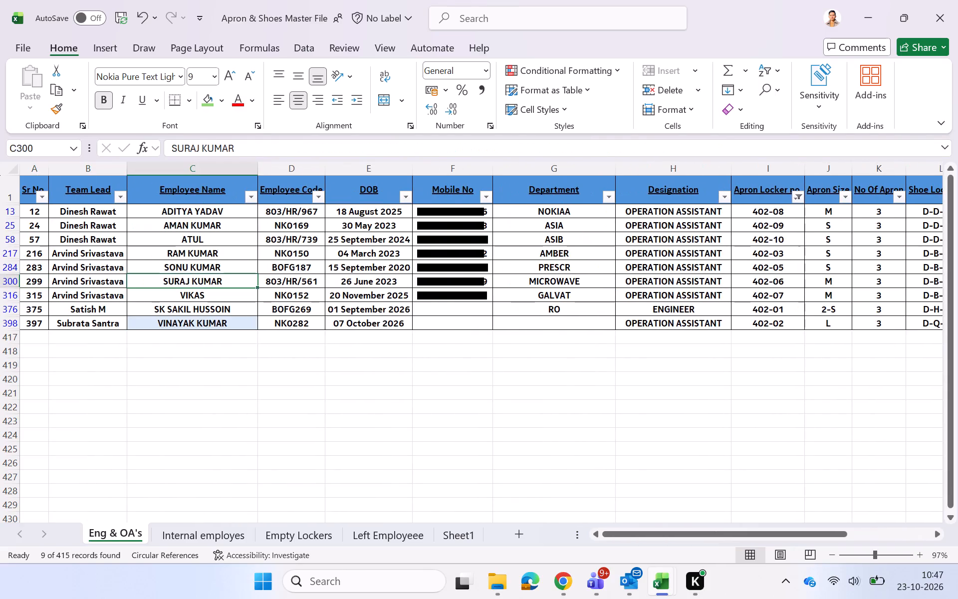
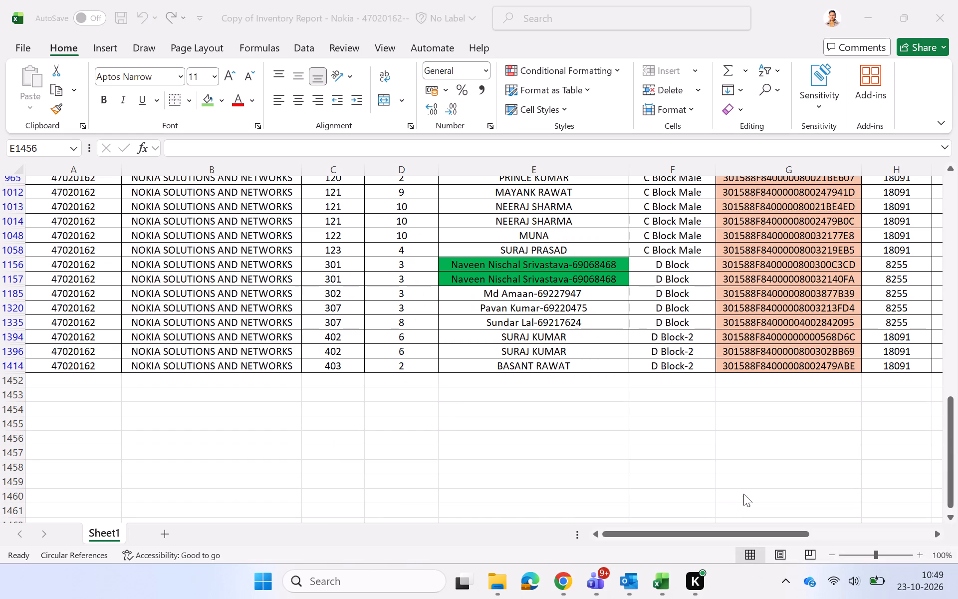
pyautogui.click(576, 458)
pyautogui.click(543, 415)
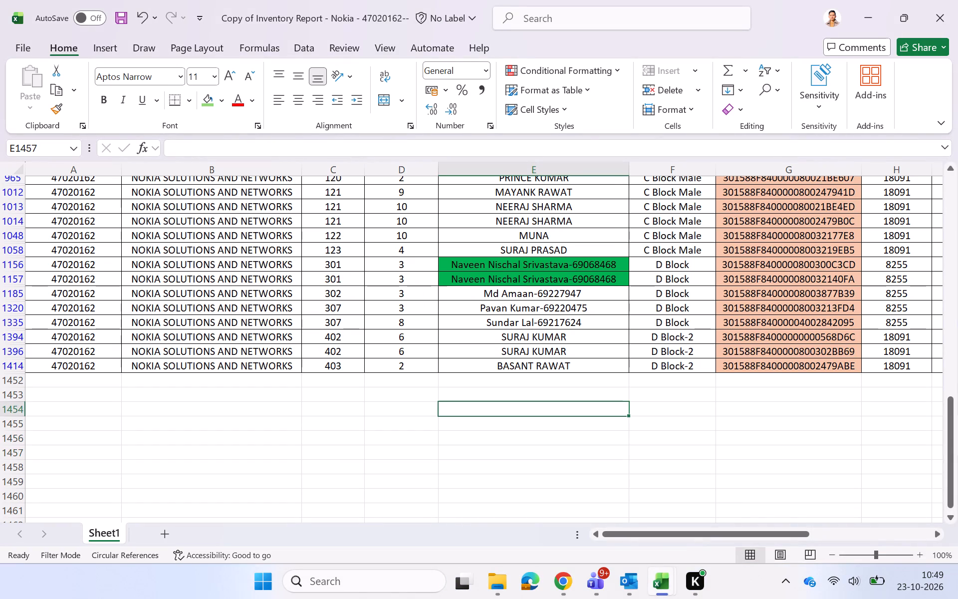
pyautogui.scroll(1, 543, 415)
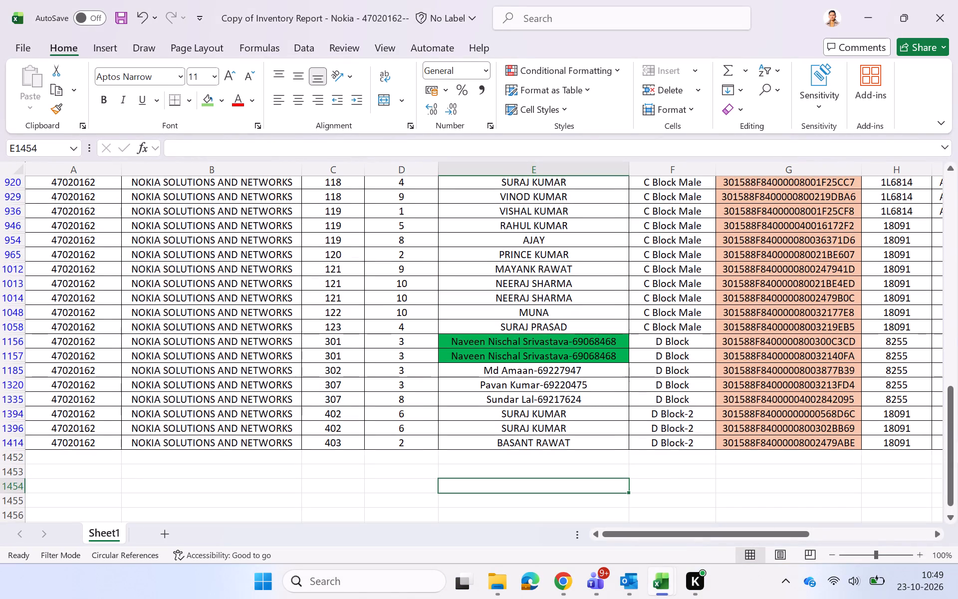